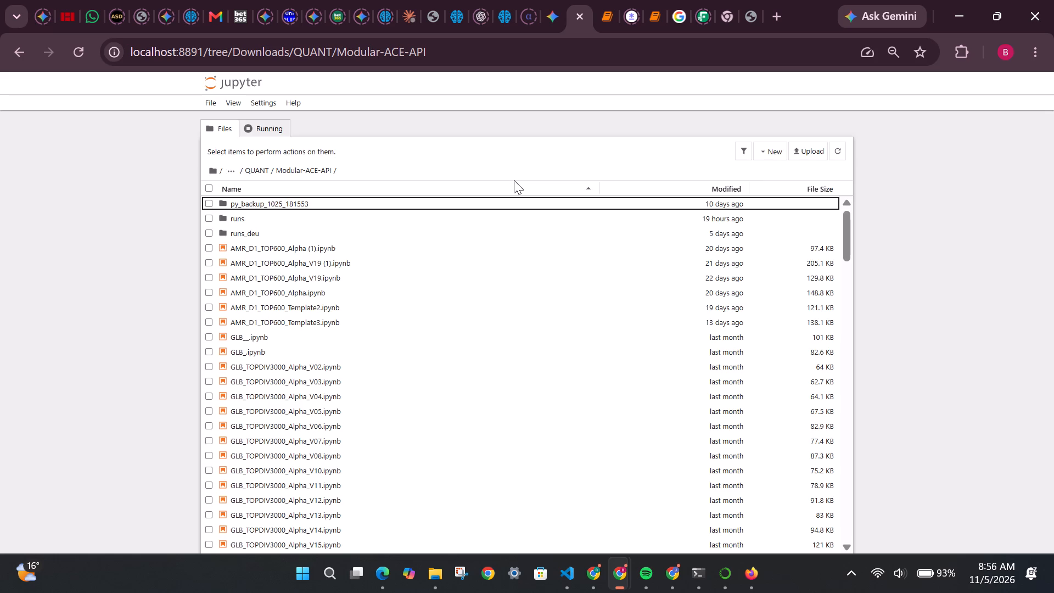
{"action": "scroll", "coordinate": [502, 341], "scroll_direction": "down", "scroll_amount": 2}
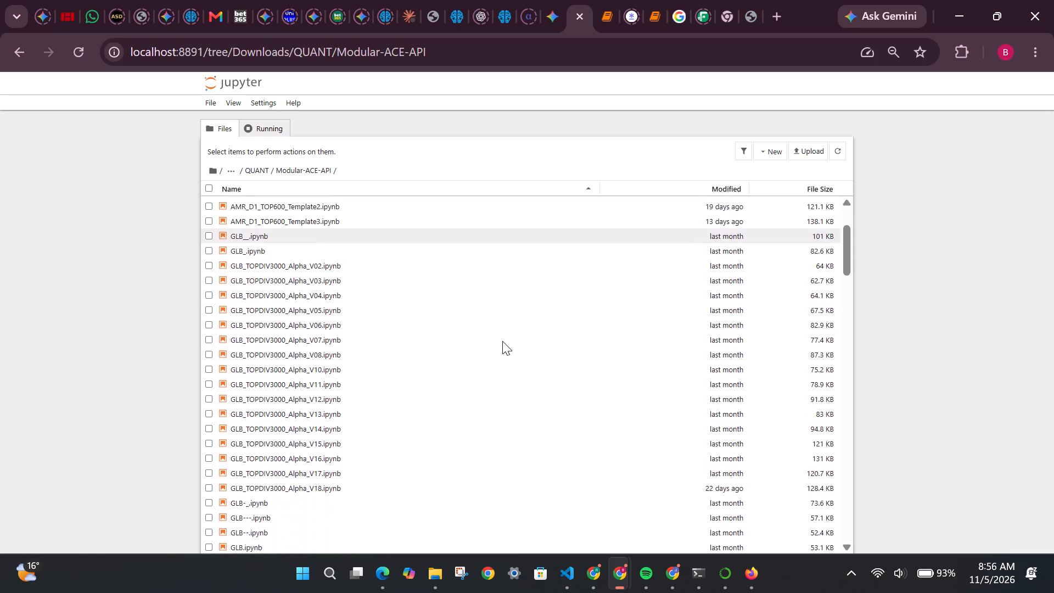
{"action": "scroll", "coordinate": [502, 341], "scroll_direction": "down", "scroll_amount": 5}
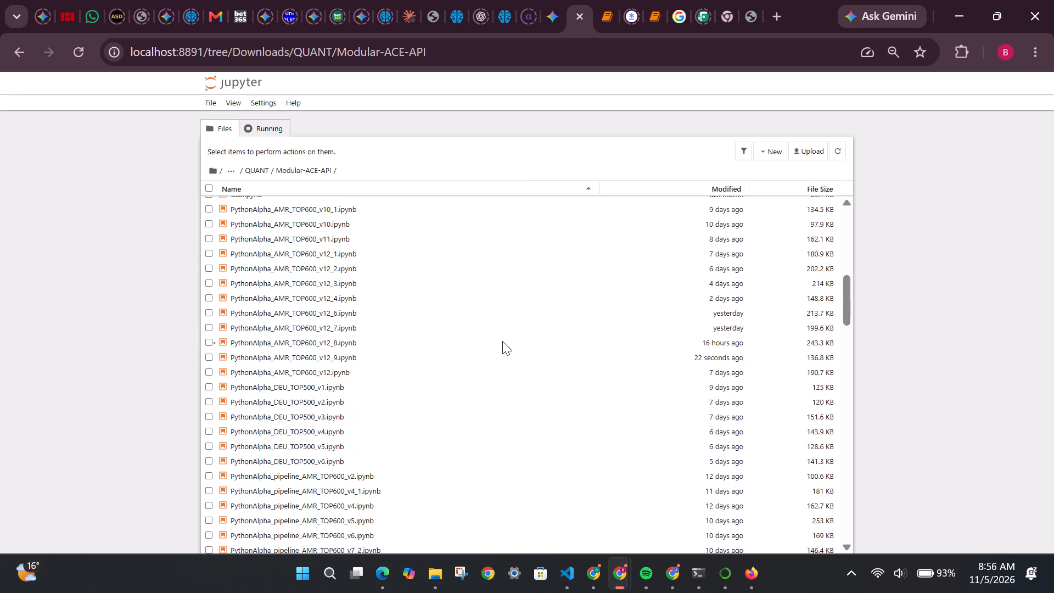
{"action": "scroll", "coordinate": [502, 341], "scroll_direction": "down", "scroll_amount": 1}
{"action": "left_click", "coordinate": [502, 350]}
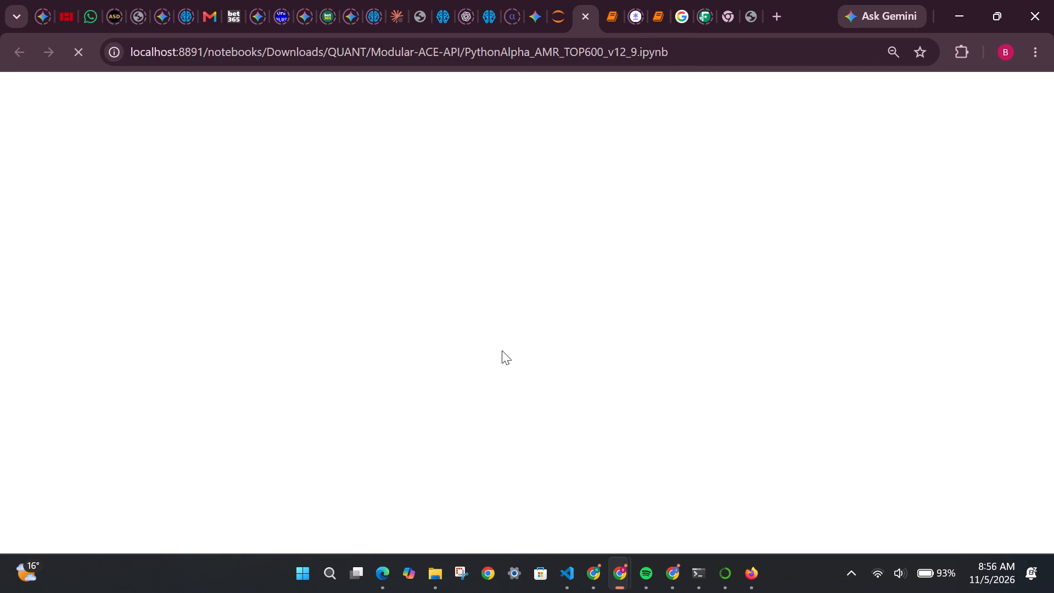
Close the old PythonAlpha_AMR_TOP600_v12_8 notebook, the page beside it and the SUPERAlpha_v6_fresh_runs_v5 notebook.
{"action": "left_click", "coordinate": [608, 6]}
{"action": "left_click", "coordinate": [610, 15]}
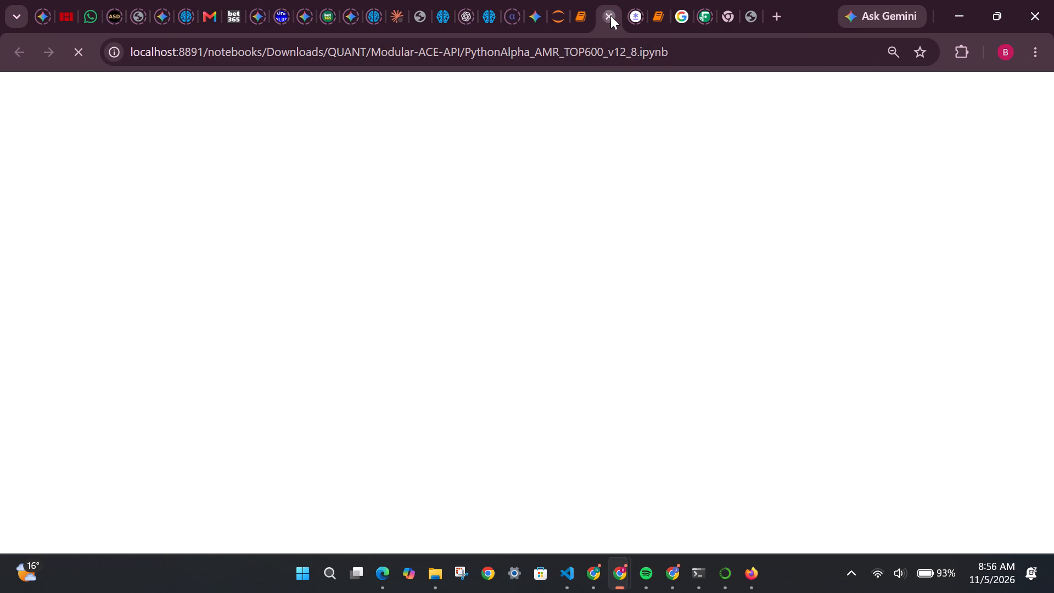
{"action": "left_click", "coordinate": [610, 15]}
{"action": "left_click", "coordinate": [610, 15]}
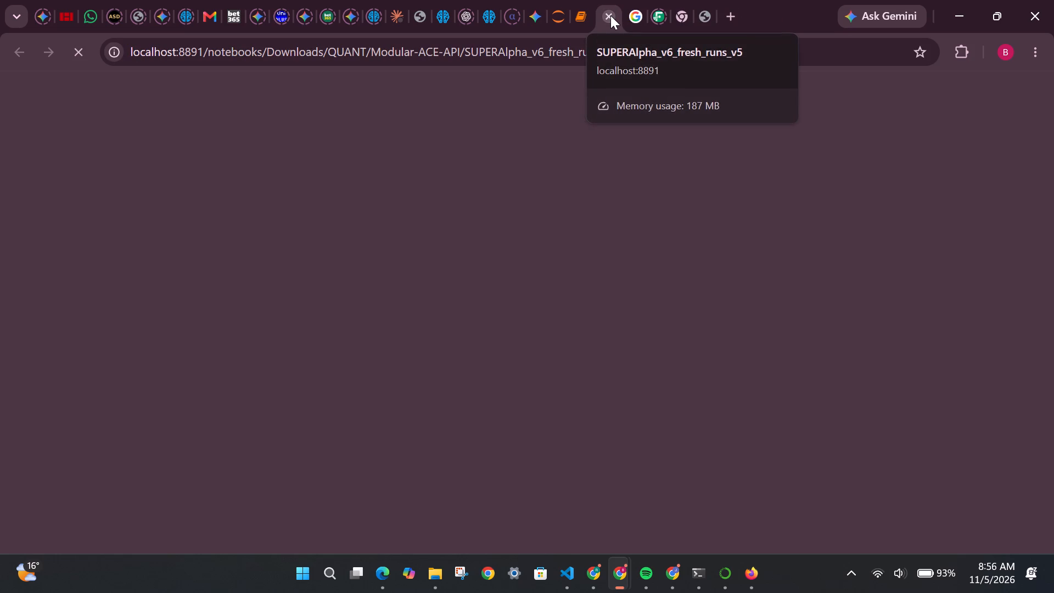
{"action": "left_click", "coordinate": [610, 15]}
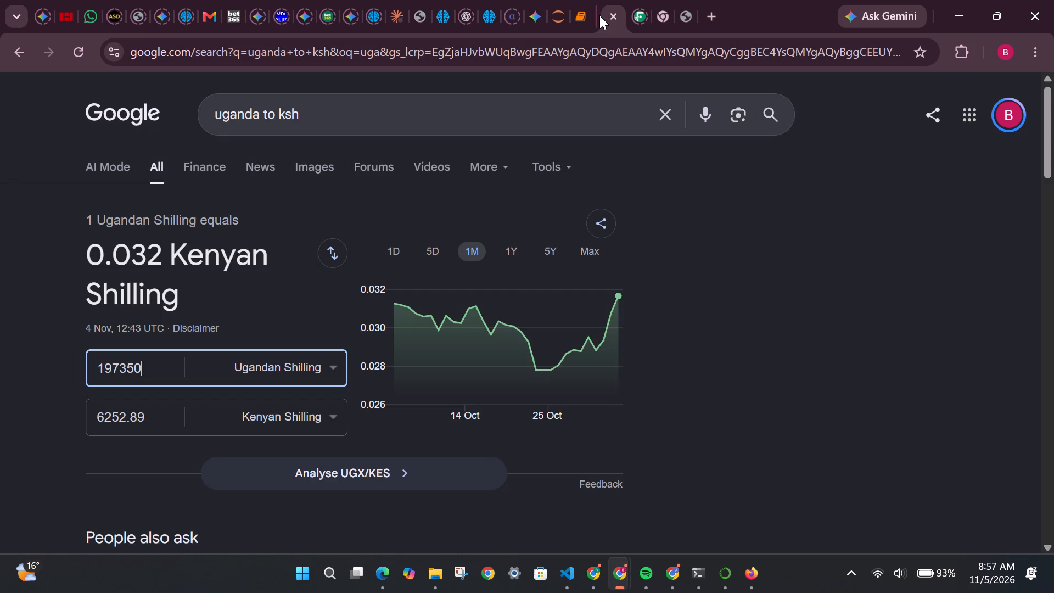
Return to the PythonAlpha_AMR_TOP600_v12_9 notebook, restart its kernel and run all cells.
{"action": "left_click", "coordinate": [581, 16]}
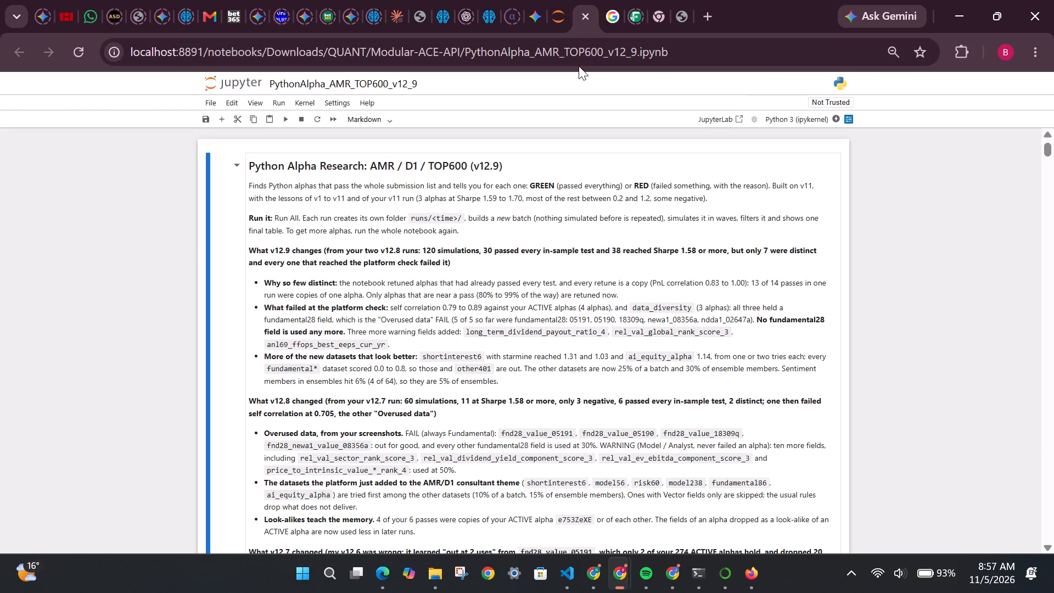
{"action": "scroll", "coordinate": [415, 204], "scroll_direction": "down", "scroll_amount": 7}
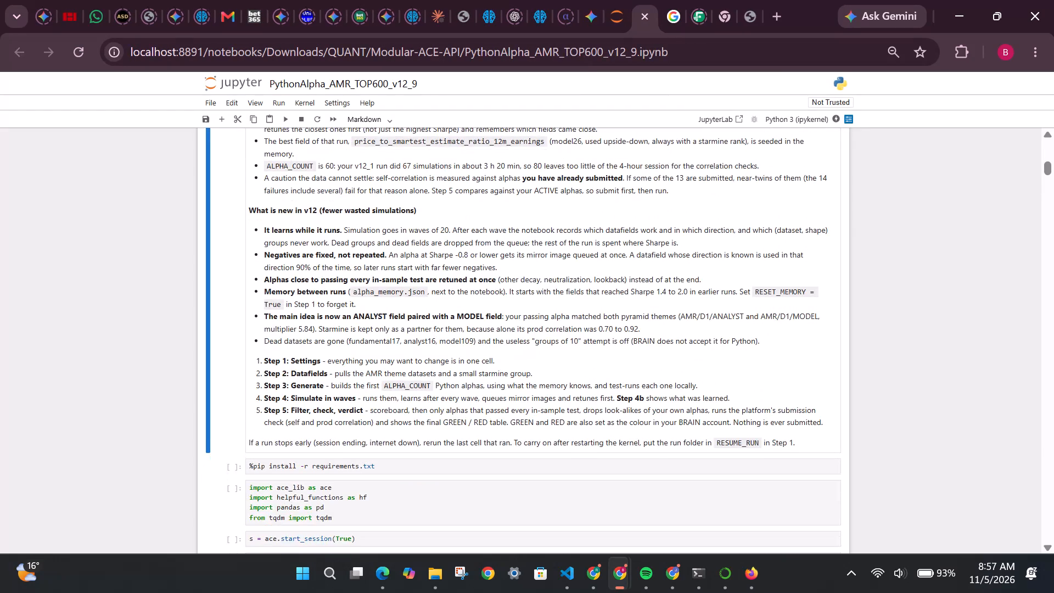
{"action": "left_click", "coordinate": [333, 124]}
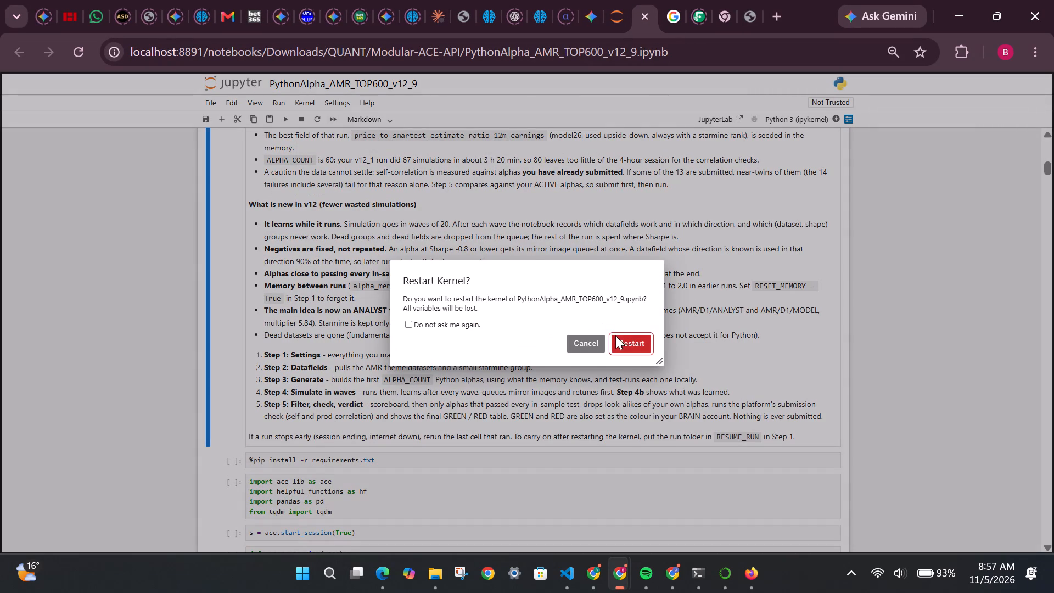
{"action": "left_click", "coordinate": [615, 335]}
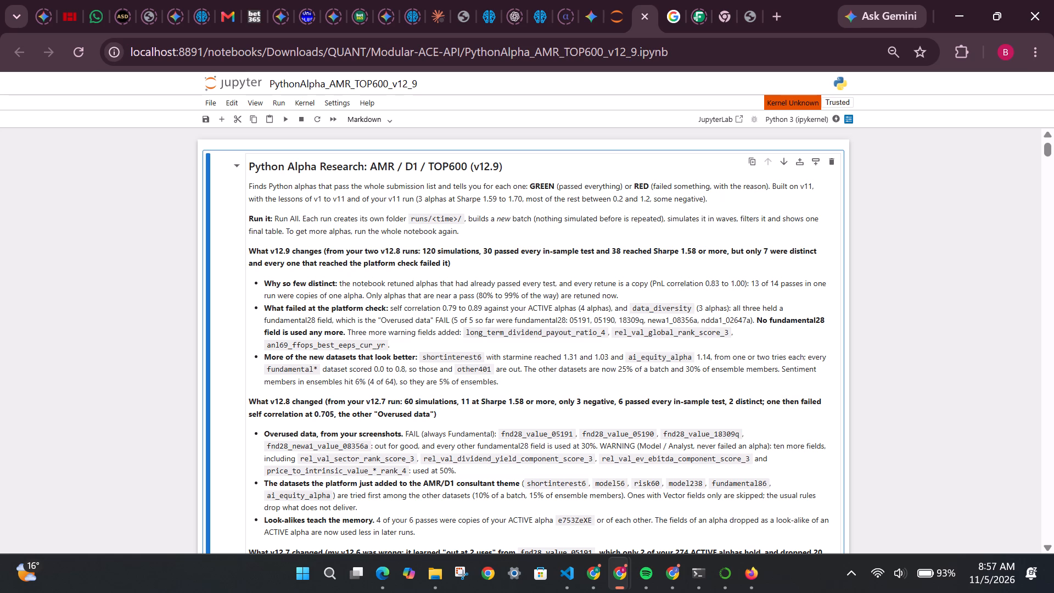
{"action": "scroll", "coordinate": [255, 346], "scroll_direction": "down", "scroll_amount": 10}
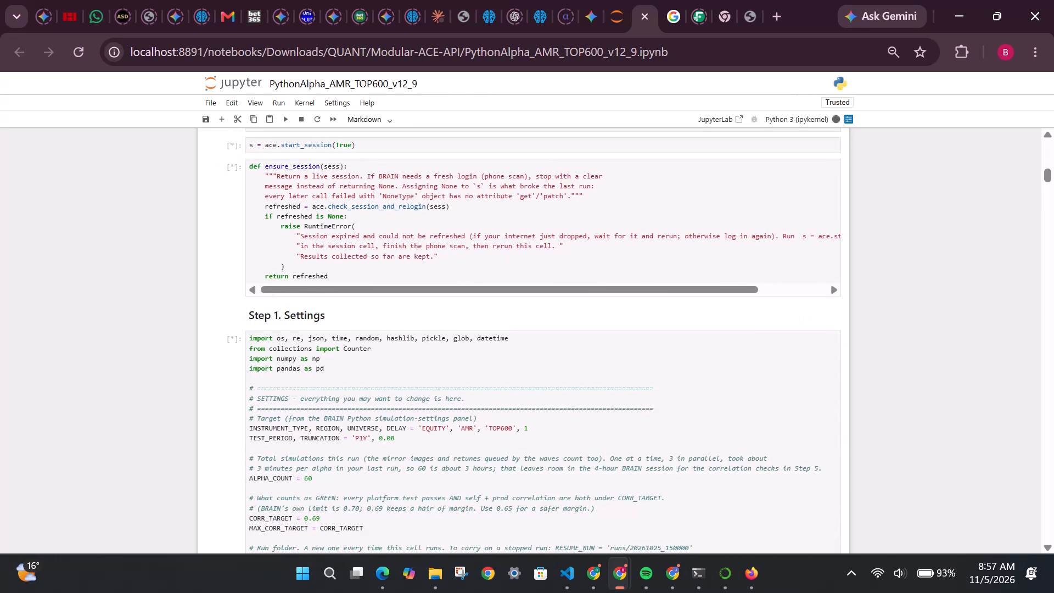
{"action": "scroll", "coordinate": [255, 346], "scroll_direction": "up", "scroll_amount": 1}
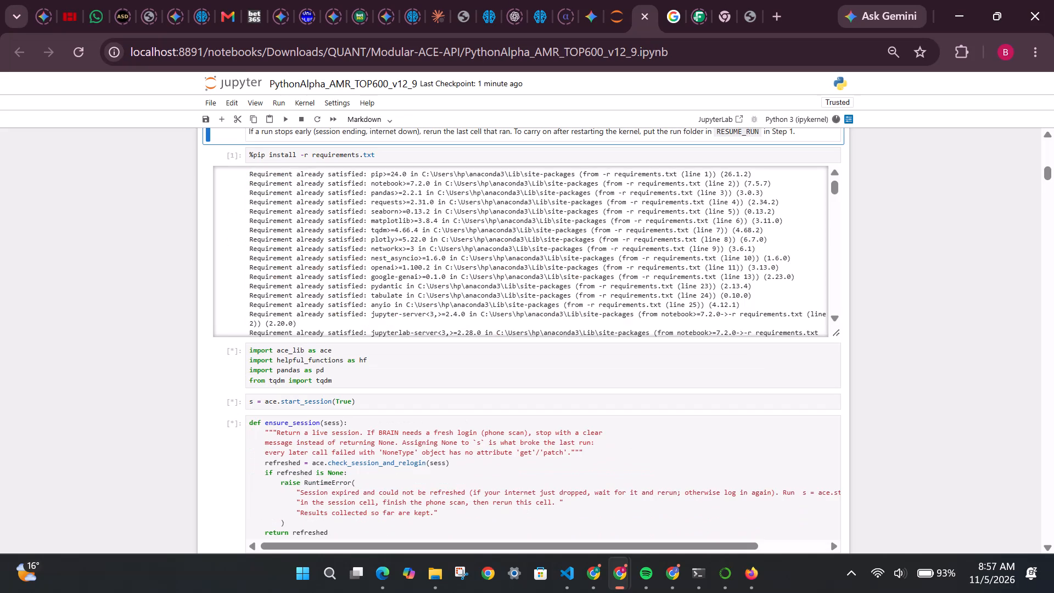
{"action": "scroll", "coordinate": [255, 346], "scroll_direction": "down", "scroll_amount": 1}
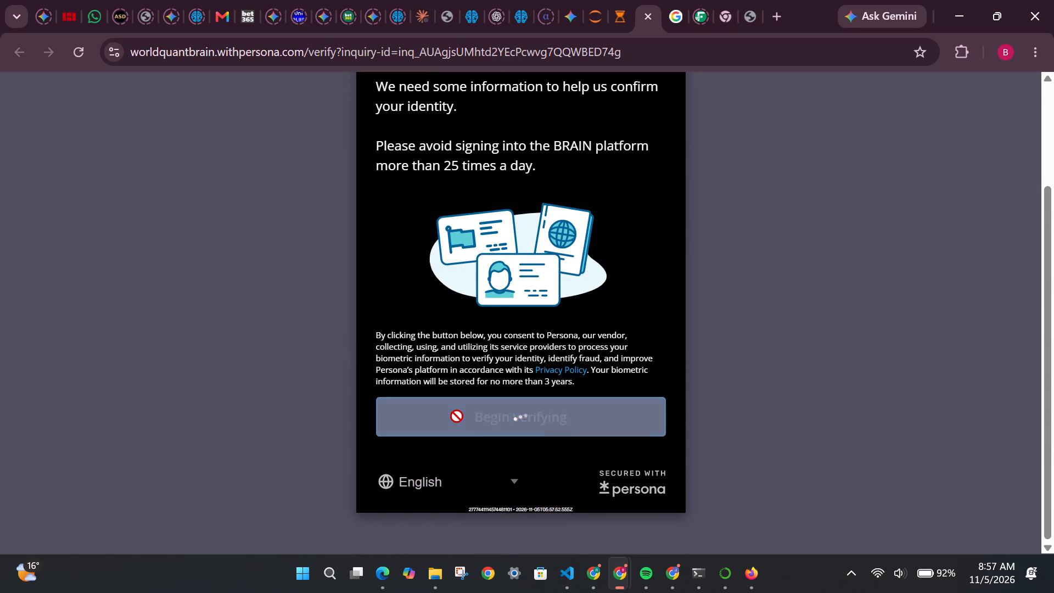
{"action": "left_click", "coordinate": [557, 512]}
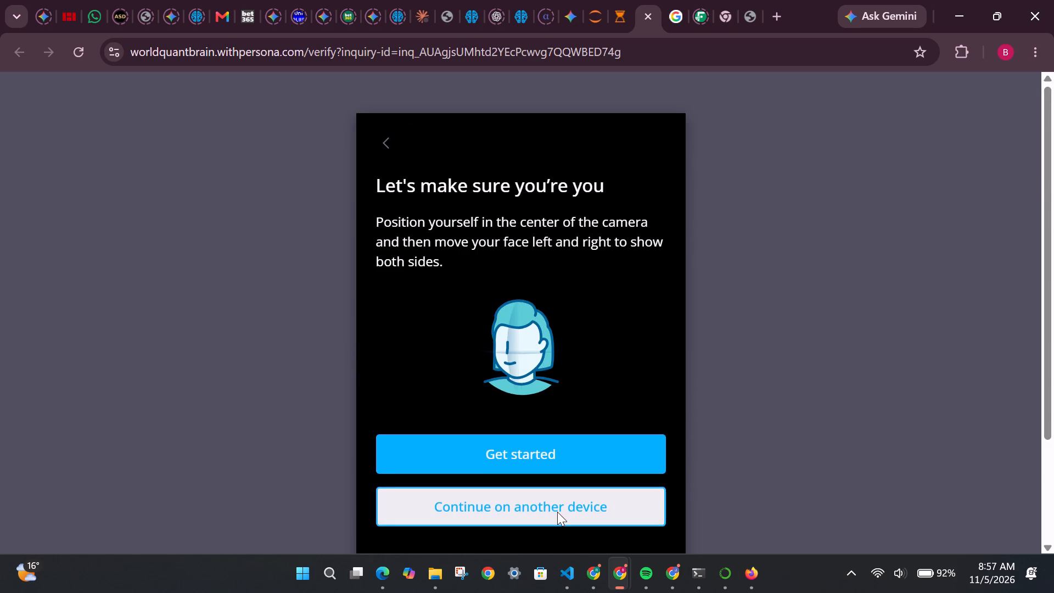
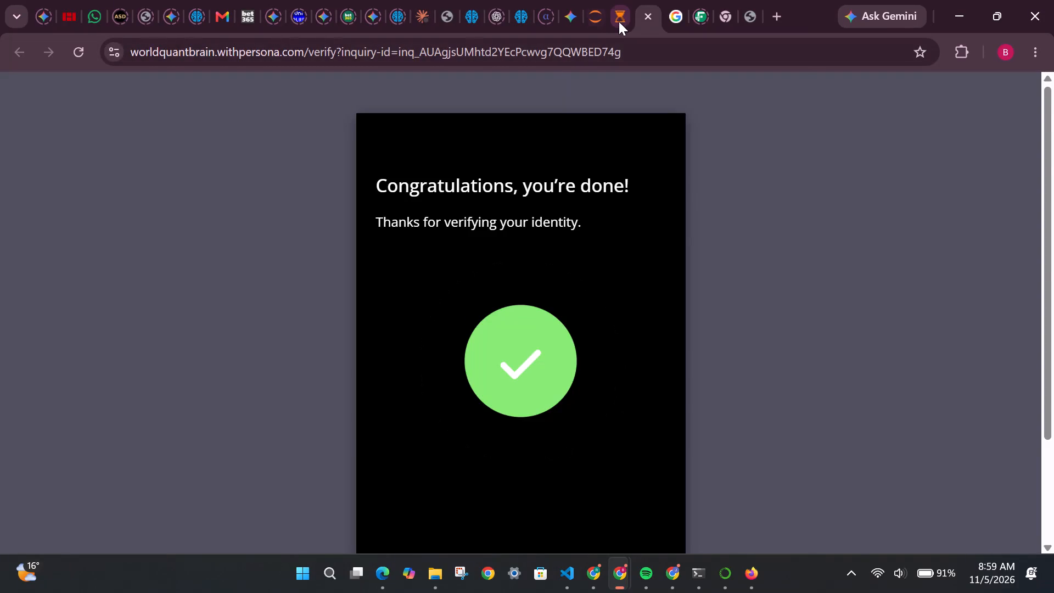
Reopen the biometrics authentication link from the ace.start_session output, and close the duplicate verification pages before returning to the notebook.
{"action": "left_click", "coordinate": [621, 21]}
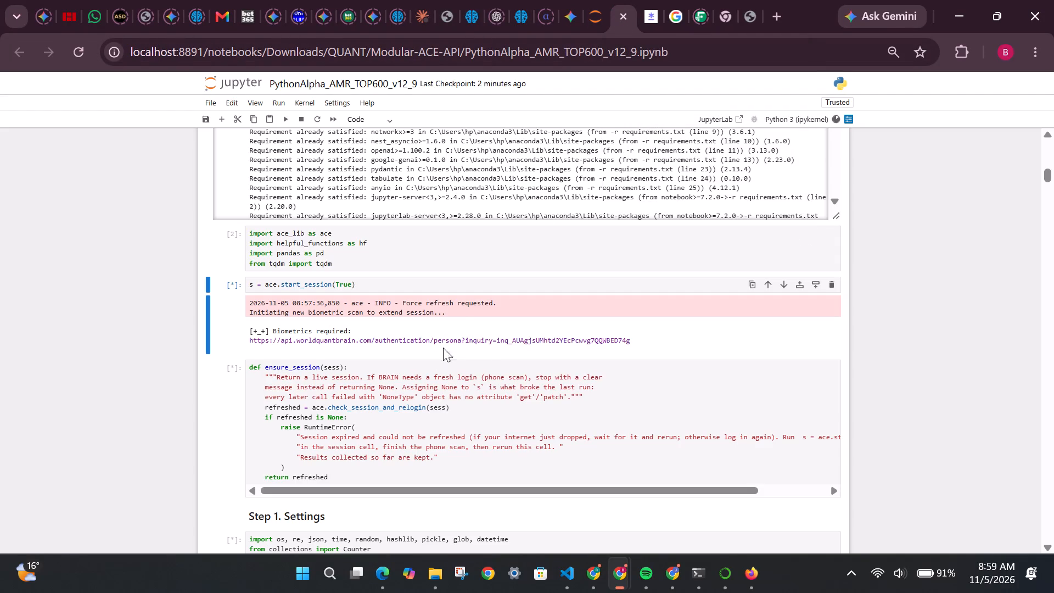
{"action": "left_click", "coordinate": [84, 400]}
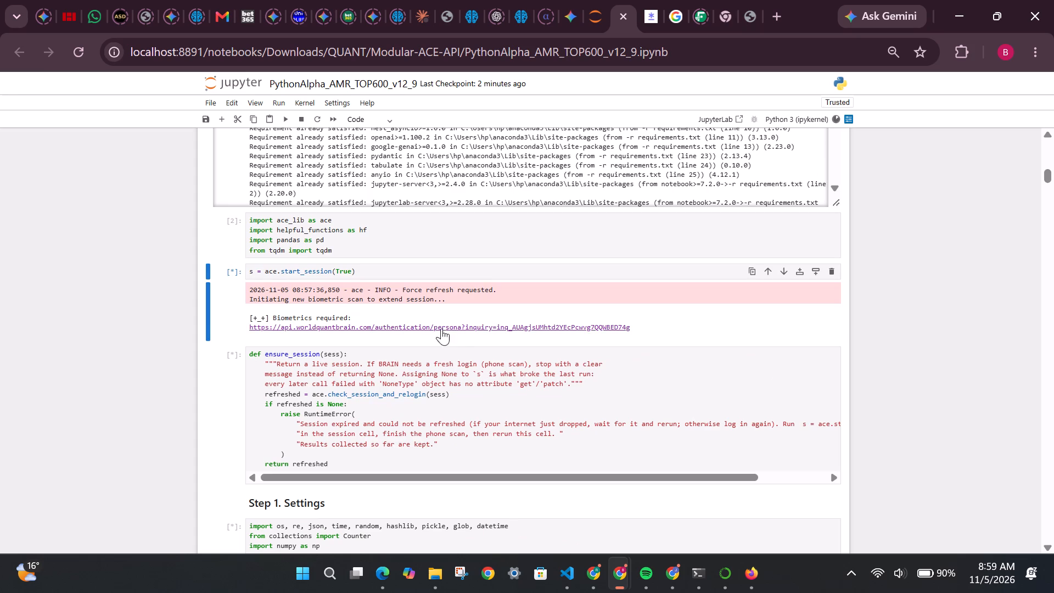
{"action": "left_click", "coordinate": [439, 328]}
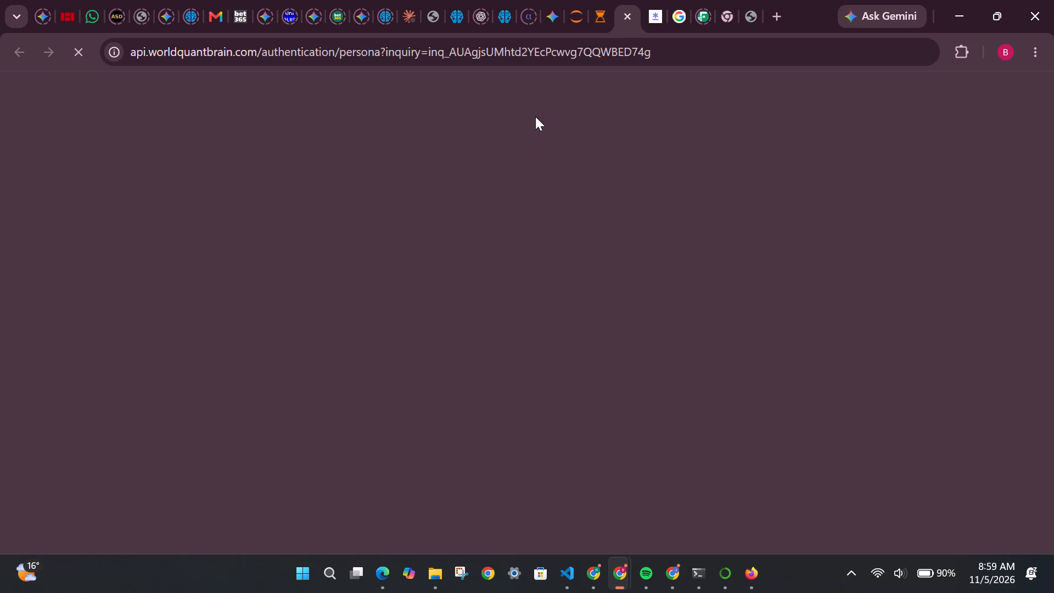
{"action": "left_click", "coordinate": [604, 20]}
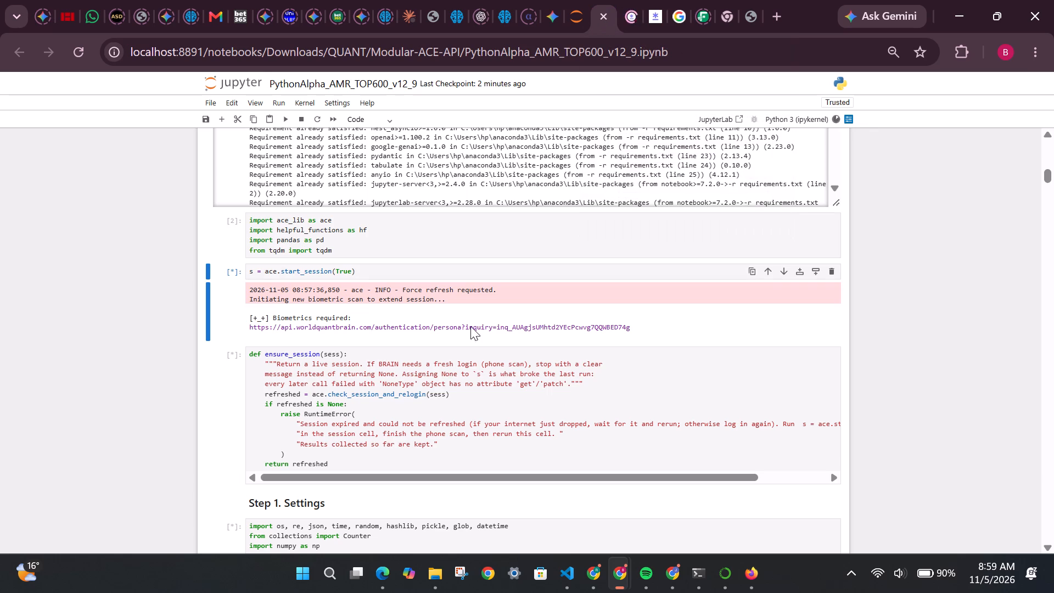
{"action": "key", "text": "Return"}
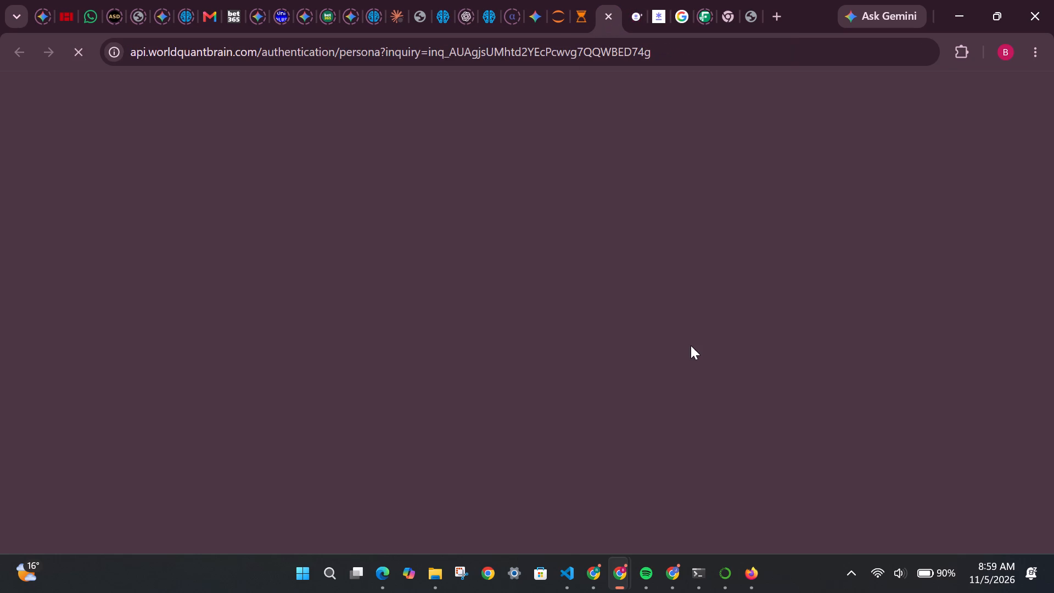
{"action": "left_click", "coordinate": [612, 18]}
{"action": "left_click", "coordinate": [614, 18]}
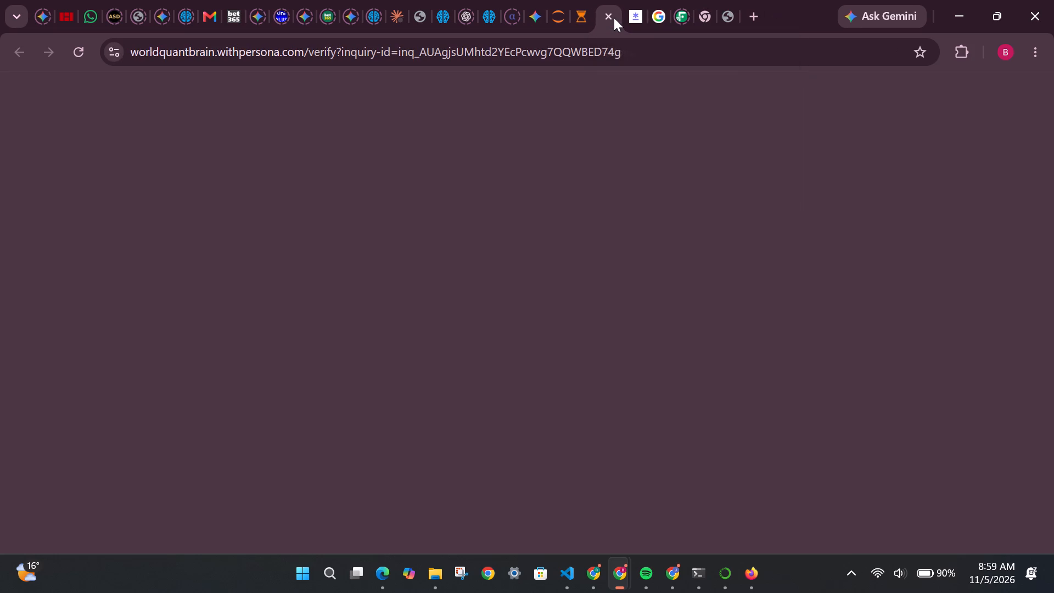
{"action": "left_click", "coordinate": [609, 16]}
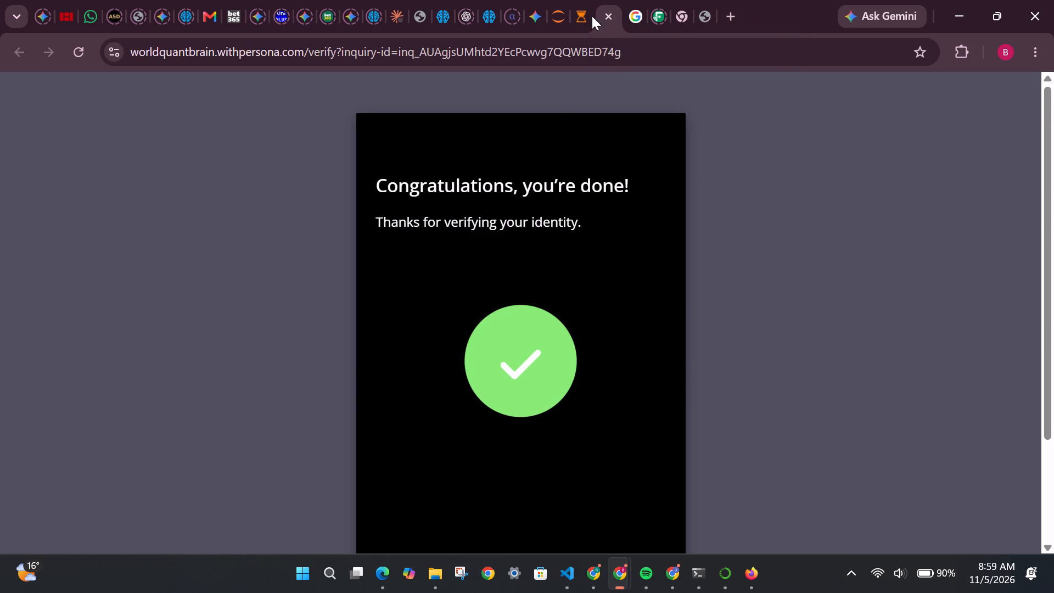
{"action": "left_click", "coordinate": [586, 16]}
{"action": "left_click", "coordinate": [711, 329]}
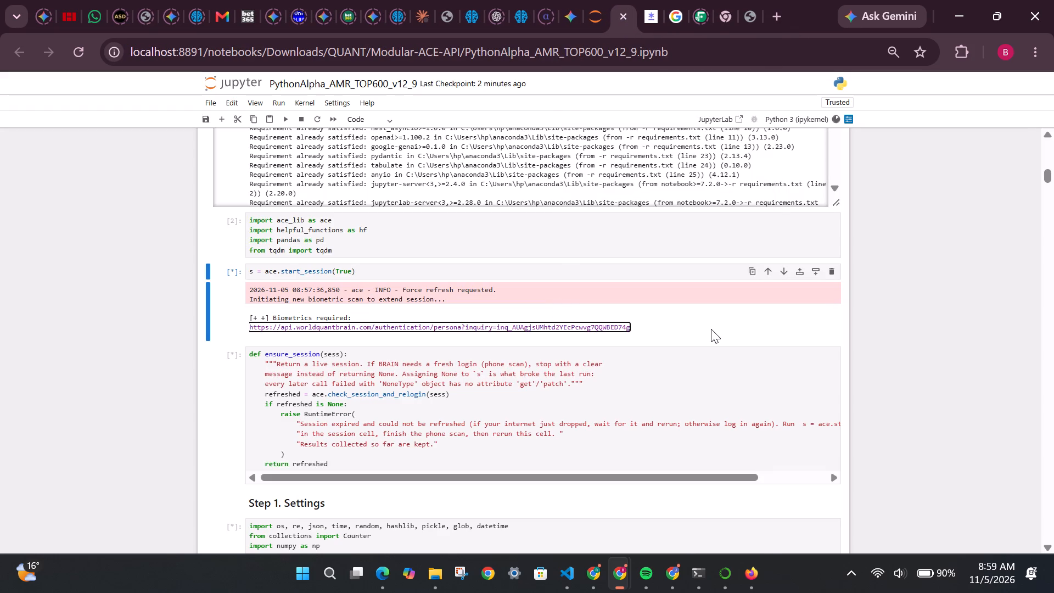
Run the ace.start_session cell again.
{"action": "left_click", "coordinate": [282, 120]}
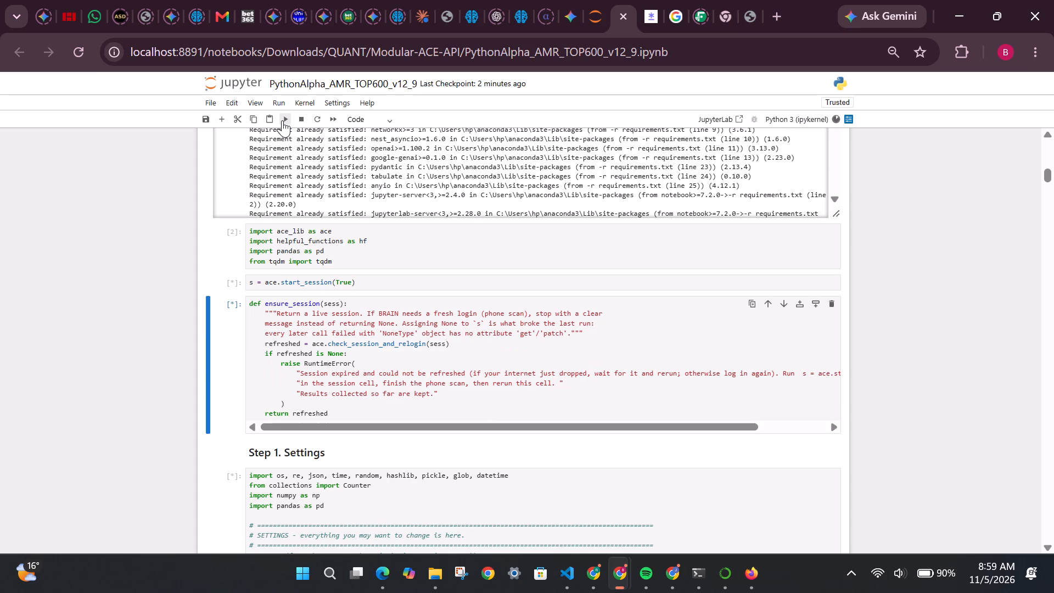
Close the completed Persona verification page and return to the PythonAlpha_AMR_TOP600_v12_9 notebook.
{"action": "left_click", "coordinate": [649, 8]}
{"action": "left_click", "coordinate": [649, 16]}
{"action": "left_click", "coordinate": [624, 16]}
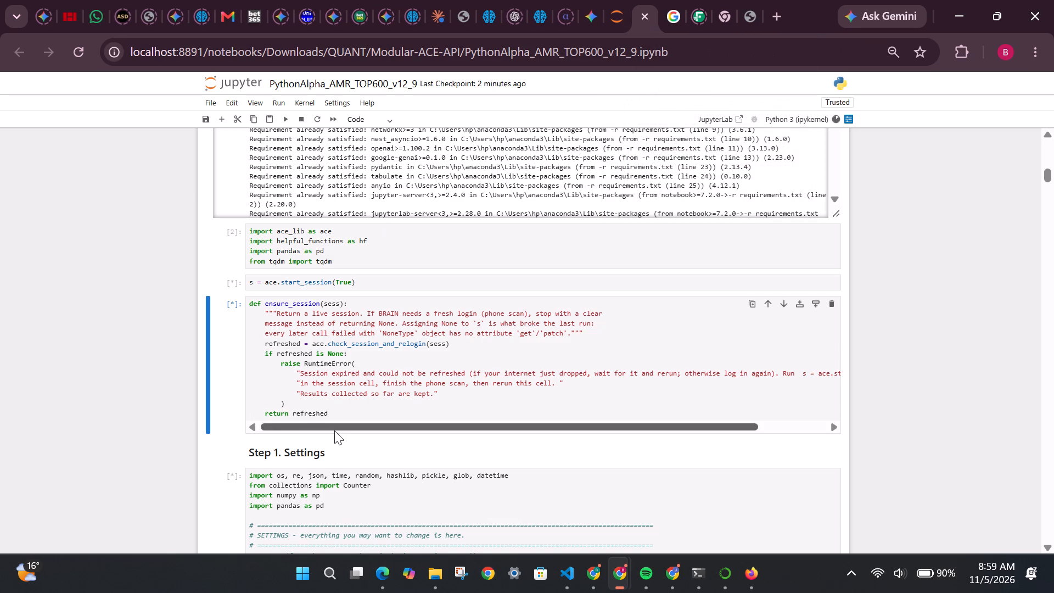
{"action": "scroll", "coordinate": [334, 430], "scroll_direction": "down", "scroll_amount": 1}
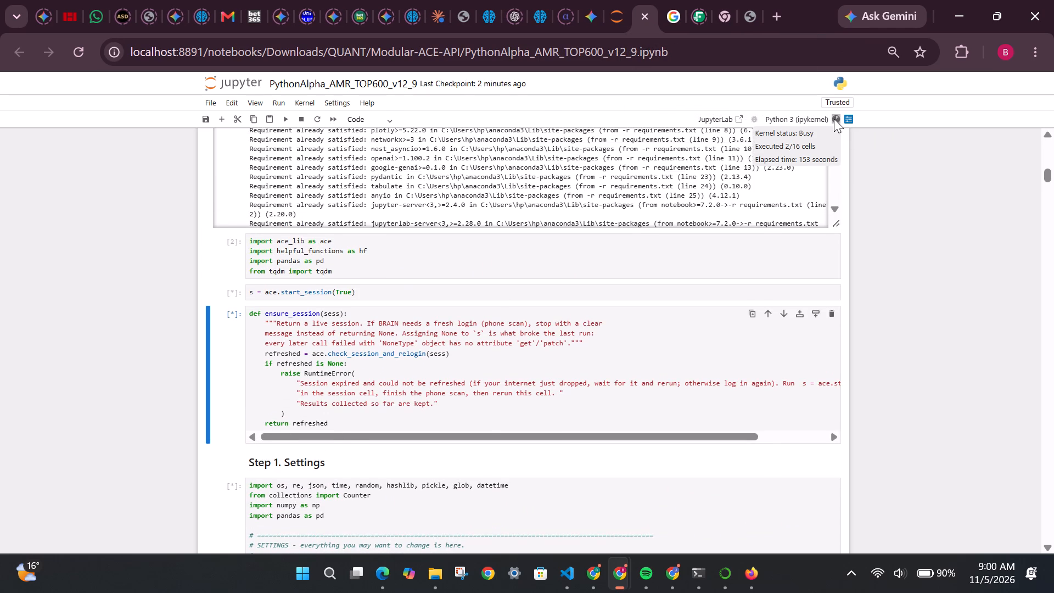
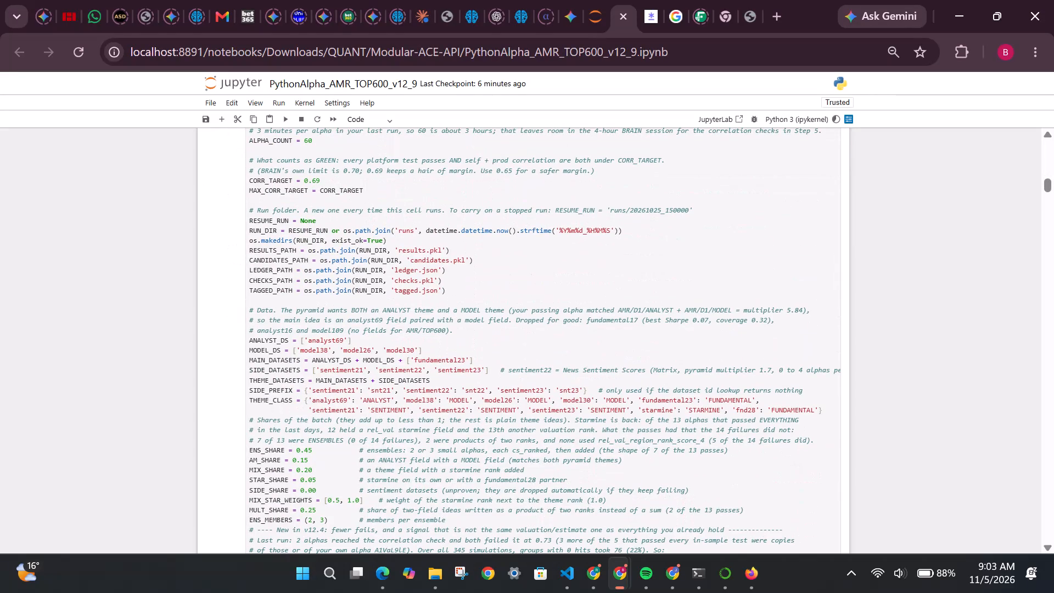
{"action": "scroll", "coordinate": [566, 294], "scroll_direction": "down", "scroll_amount": 4}
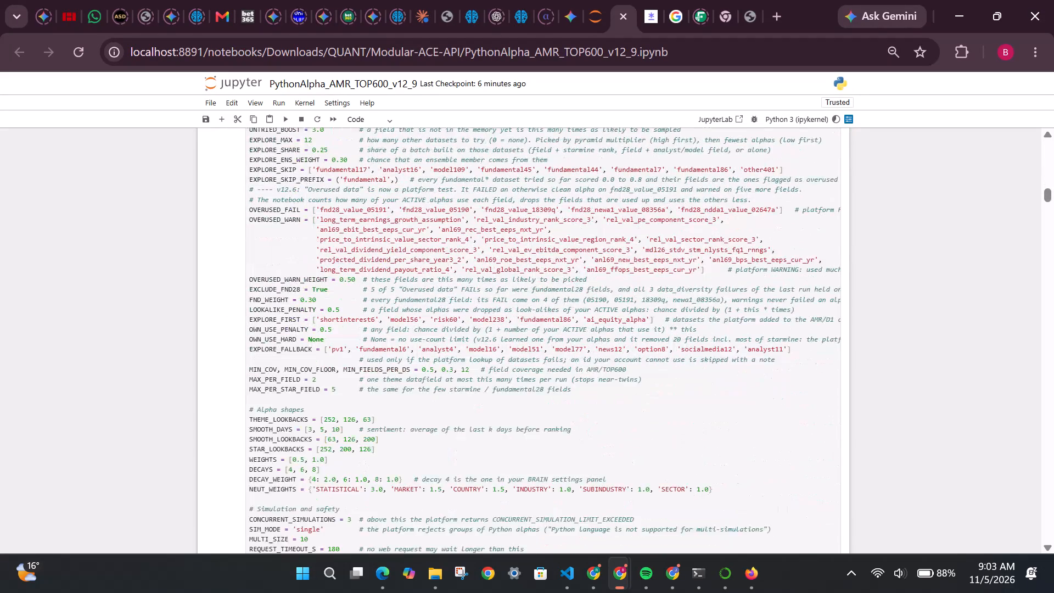
{"action": "scroll", "coordinate": [566, 294], "scroll_direction": "down", "scroll_amount": 7}
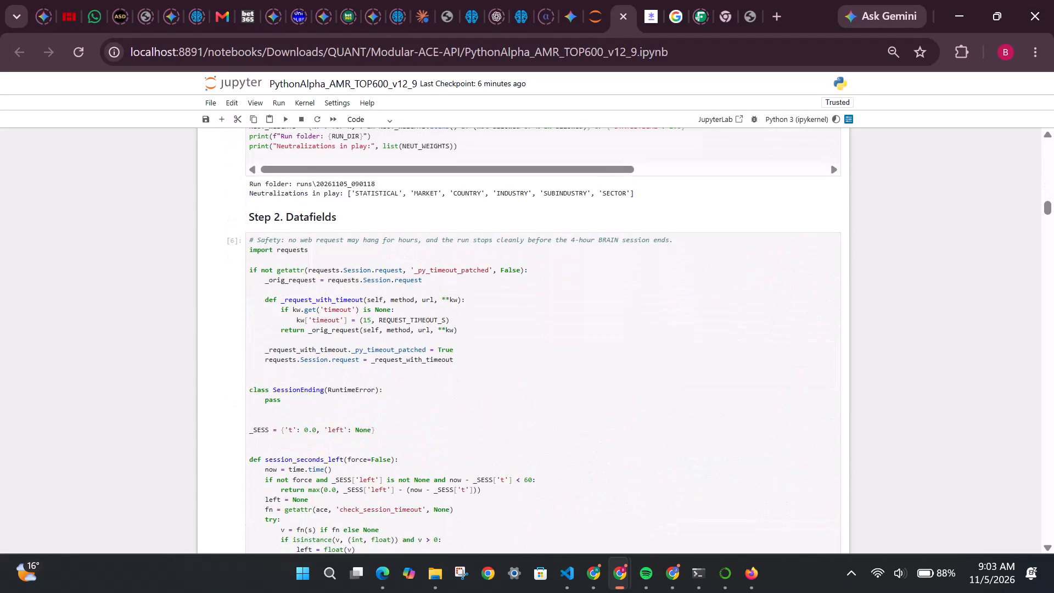
{"action": "scroll", "coordinate": [566, 294], "scroll_direction": "down", "scroll_amount": 11}
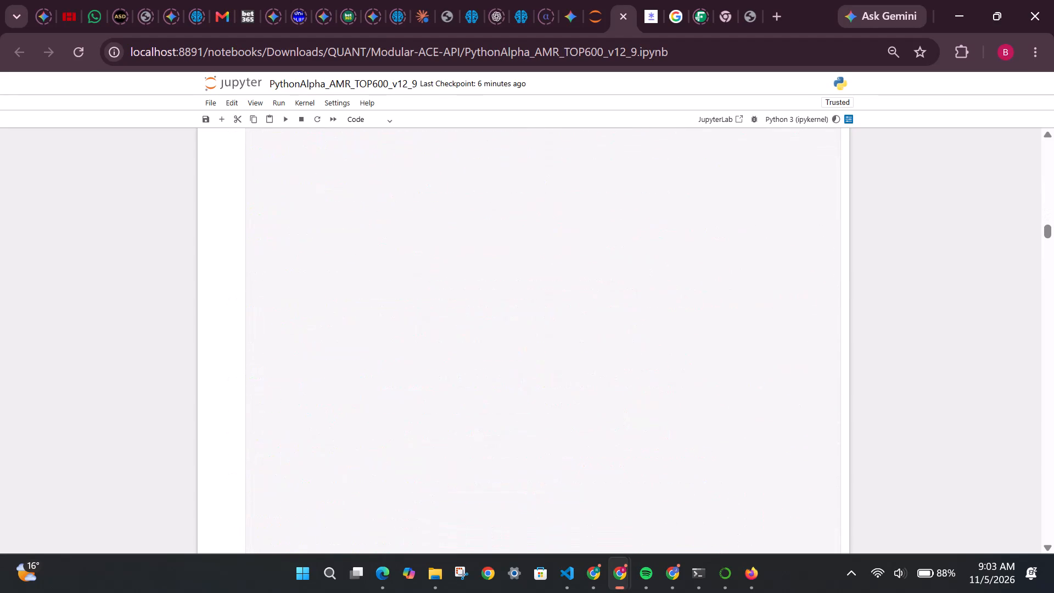
{"action": "scroll", "coordinate": [566, 294], "scroll_direction": "down", "scroll_amount": 6}
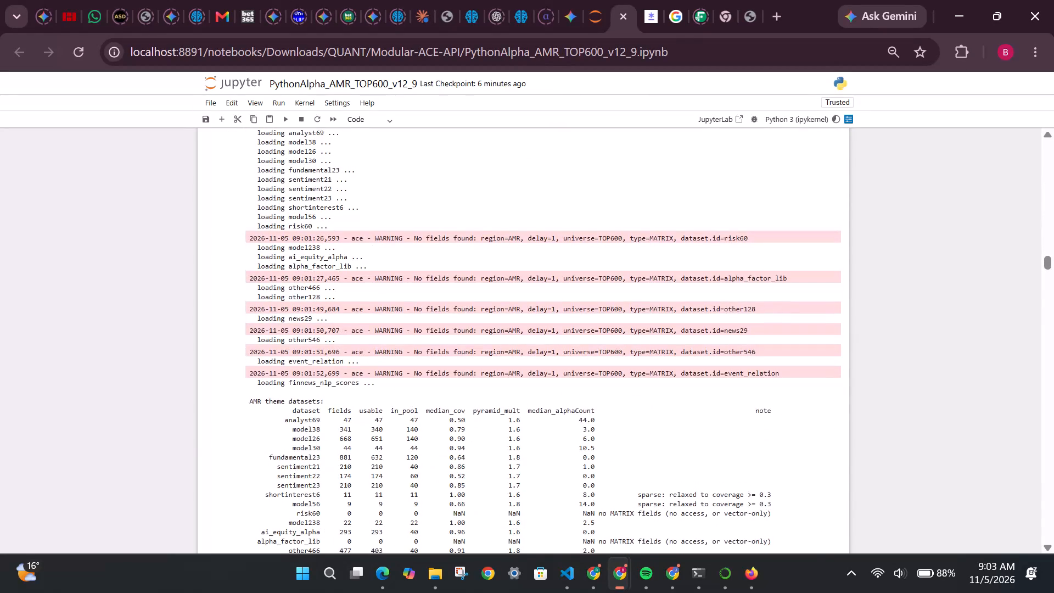
{"action": "scroll", "coordinate": [566, 294], "scroll_direction": "down", "scroll_amount": 6}
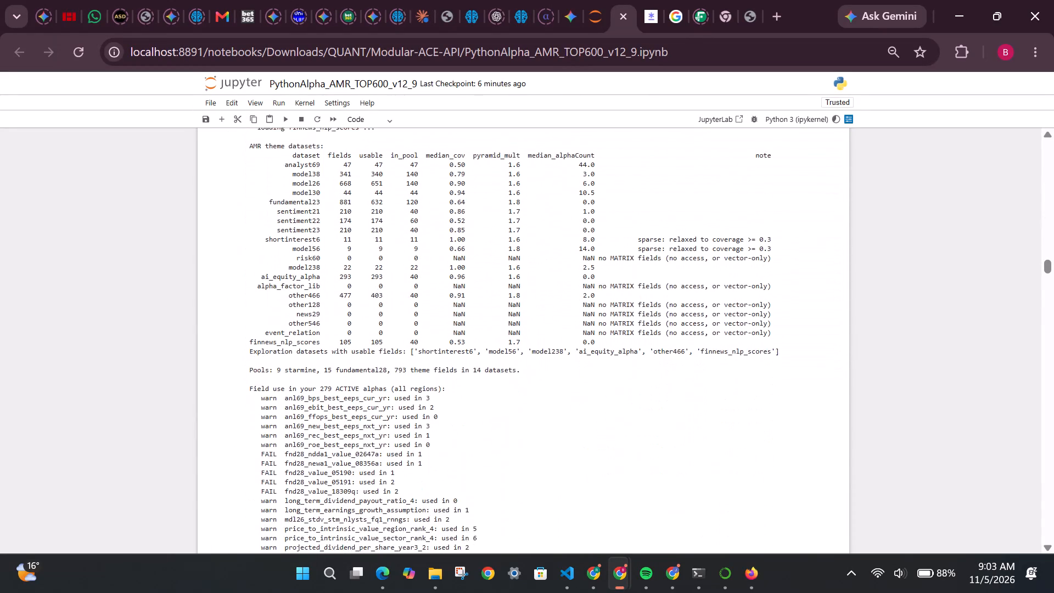
{"action": "scroll", "coordinate": [566, 294], "scroll_direction": "down", "scroll_amount": 2}
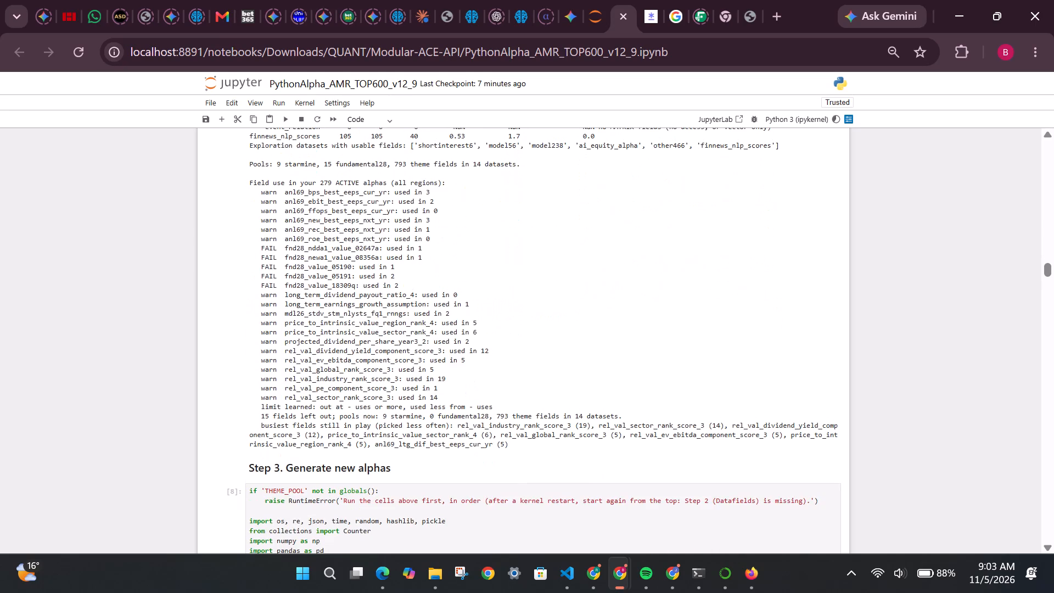
Examine the notebook from Step 3 Generate new alphas down to the simulation wave progress above Step 4b.
{"action": "scroll", "coordinate": [566, 294], "scroll_direction": "down", "scroll_amount": 11}
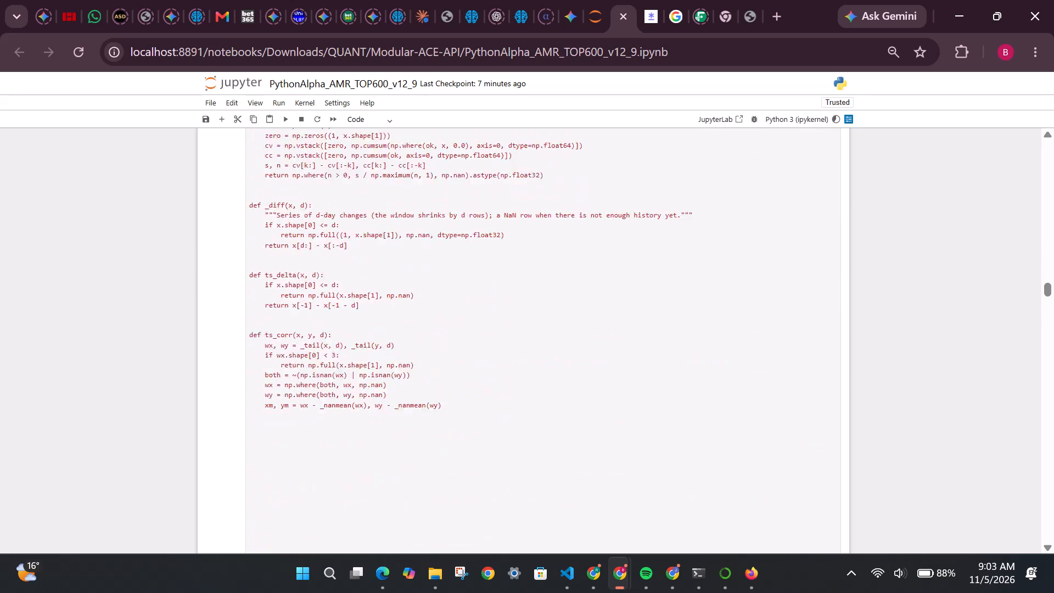
{"action": "scroll", "coordinate": [566, 294], "scroll_direction": "down", "scroll_amount": 8}
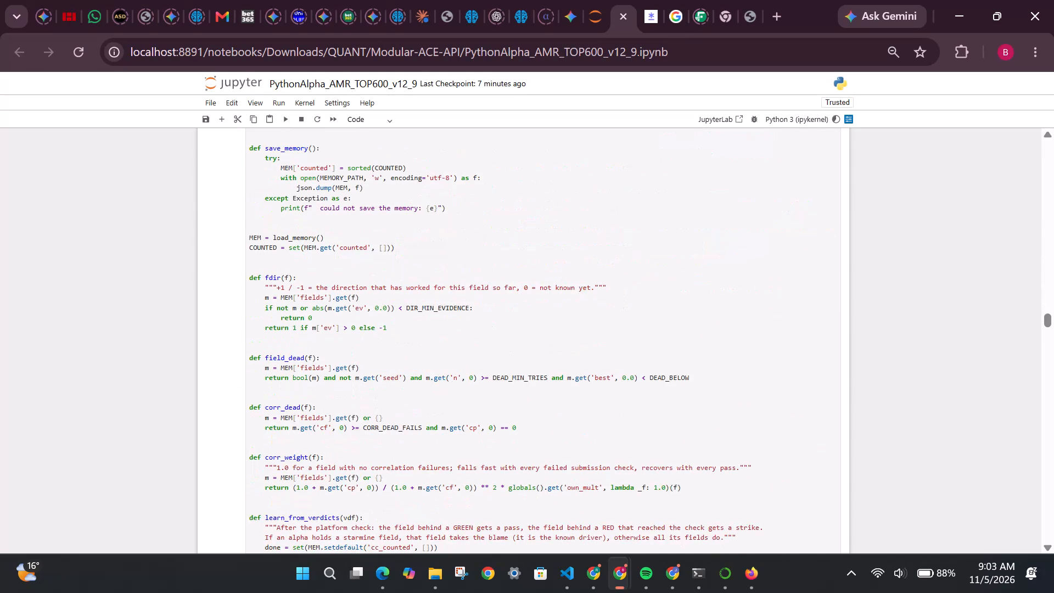
{"action": "scroll", "coordinate": [566, 294], "scroll_direction": "down", "scroll_amount": 13}
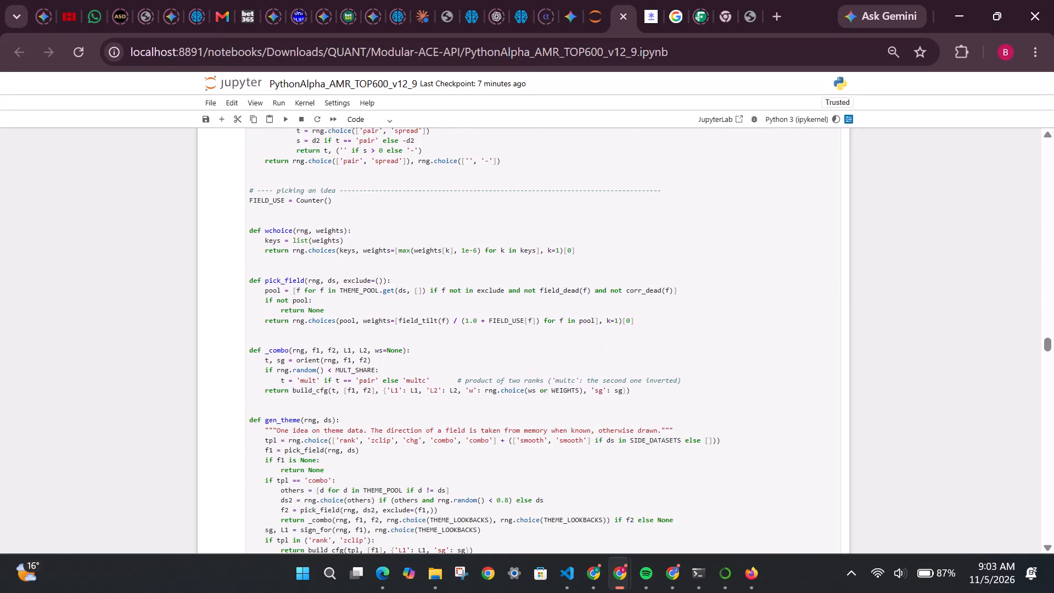
{"action": "scroll", "coordinate": [566, 294], "scroll_direction": "down", "scroll_amount": 3}
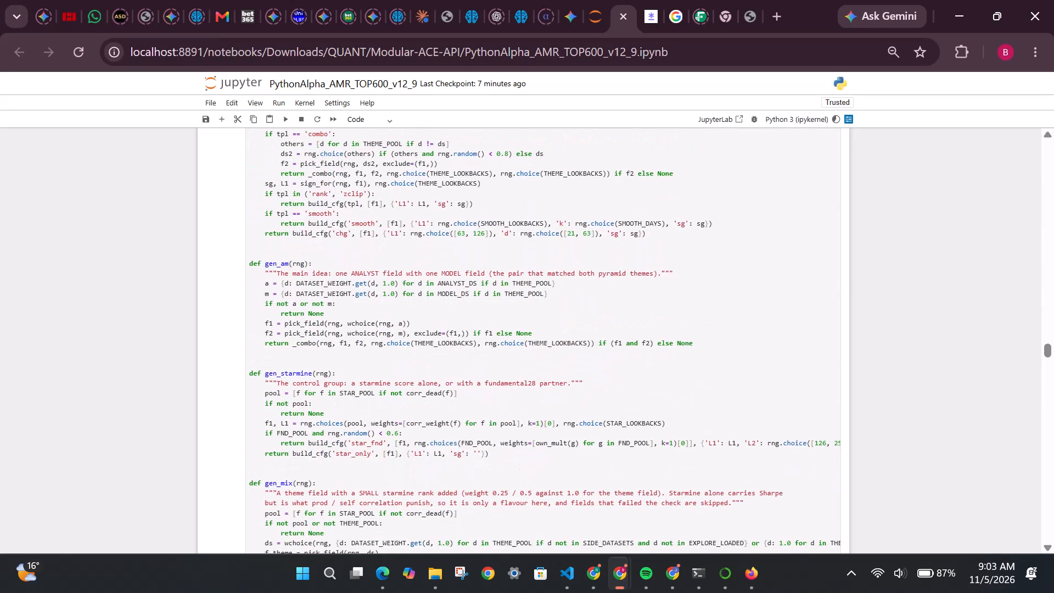
{"action": "scroll", "coordinate": [566, 294], "scroll_direction": "down", "scroll_amount": 6}
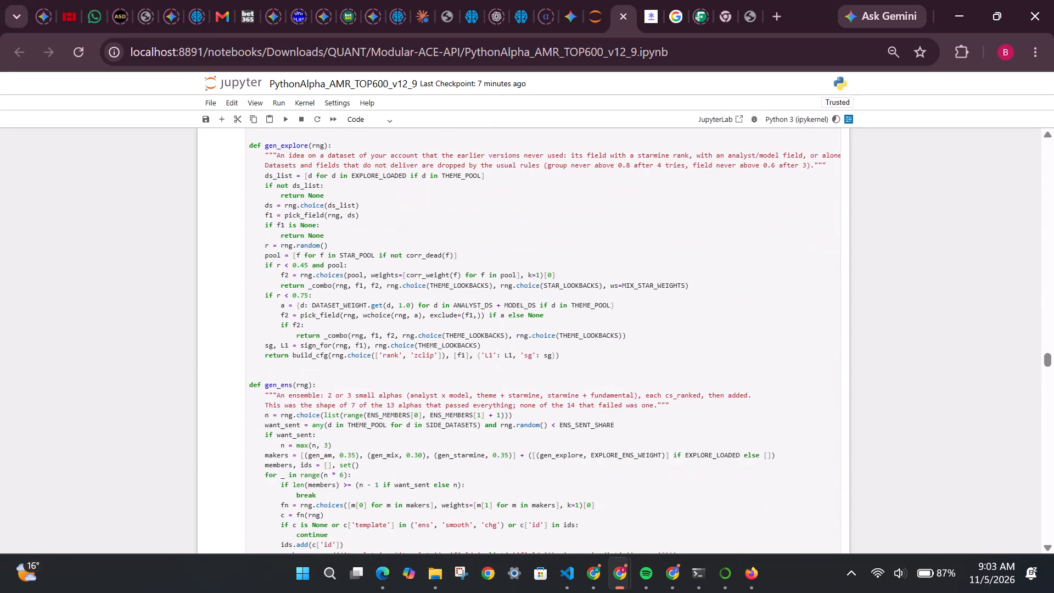
{"action": "scroll", "coordinate": [566, 294], "scroll_direction": "down", "scroll_amount": 4}
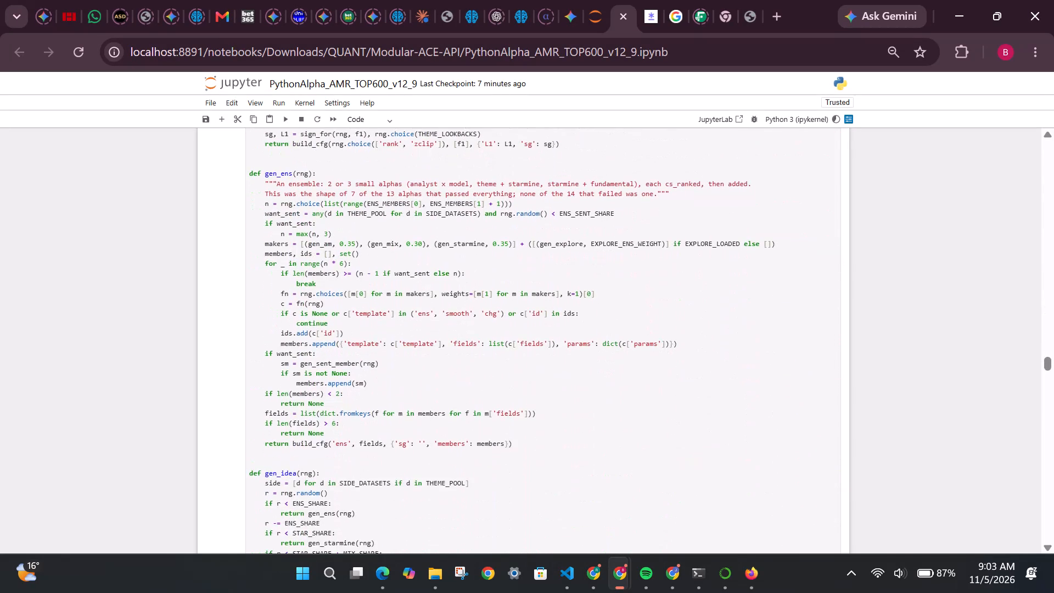
{"action": "scroll", "coordinate": [566, 294], "scroll_direction": "down", "scroll_amount": 8}
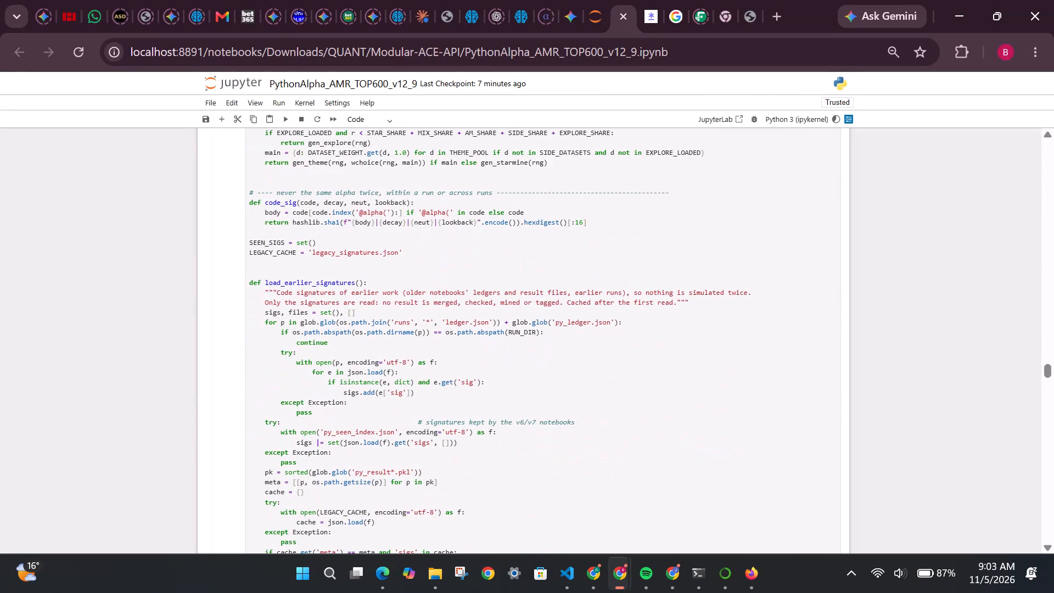
{"action": "scroll", "coordinate": [566, 294], "scroll_direction": "down", "scroll_amount": 9}
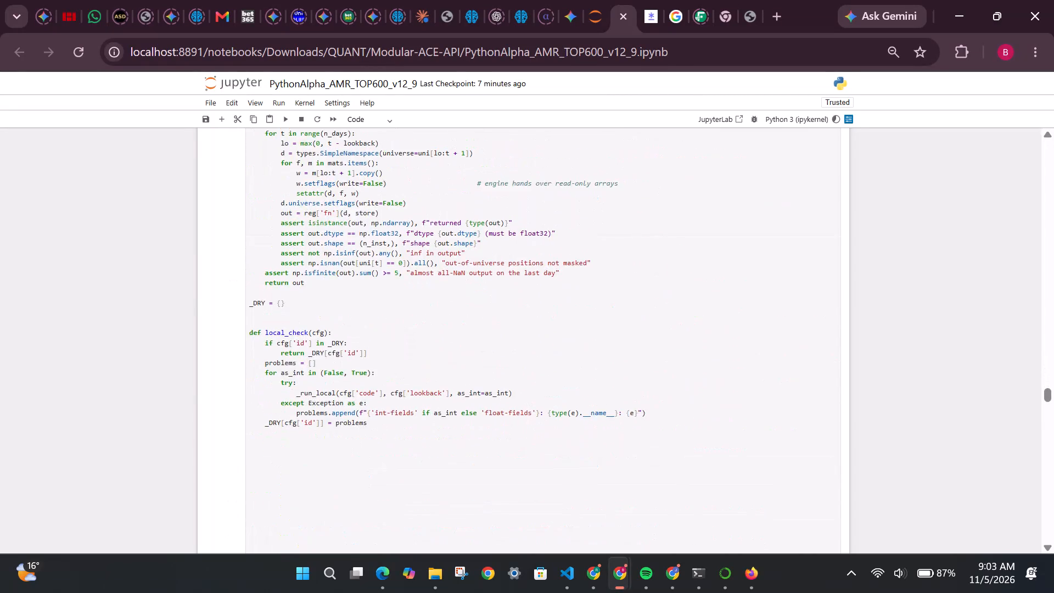
{"action": "scroll", "coordinate": [566, 294], "scroll_direction": "down", "scroll_amount": 4}
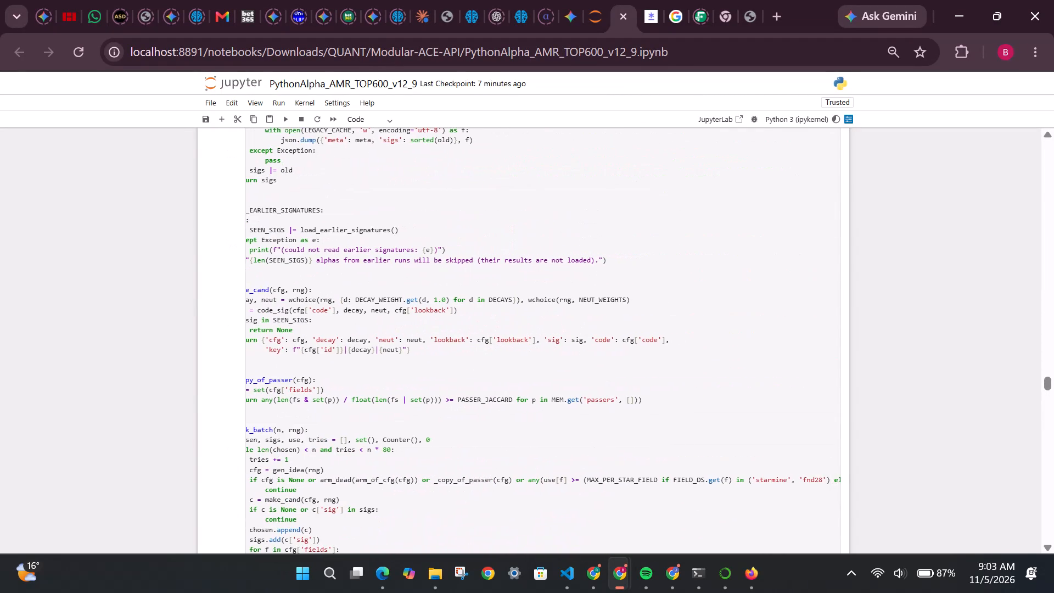
{"action": "scroll", "coordinate": [566, 294], "scroll_direction": "down", "scroll_amount": 2}
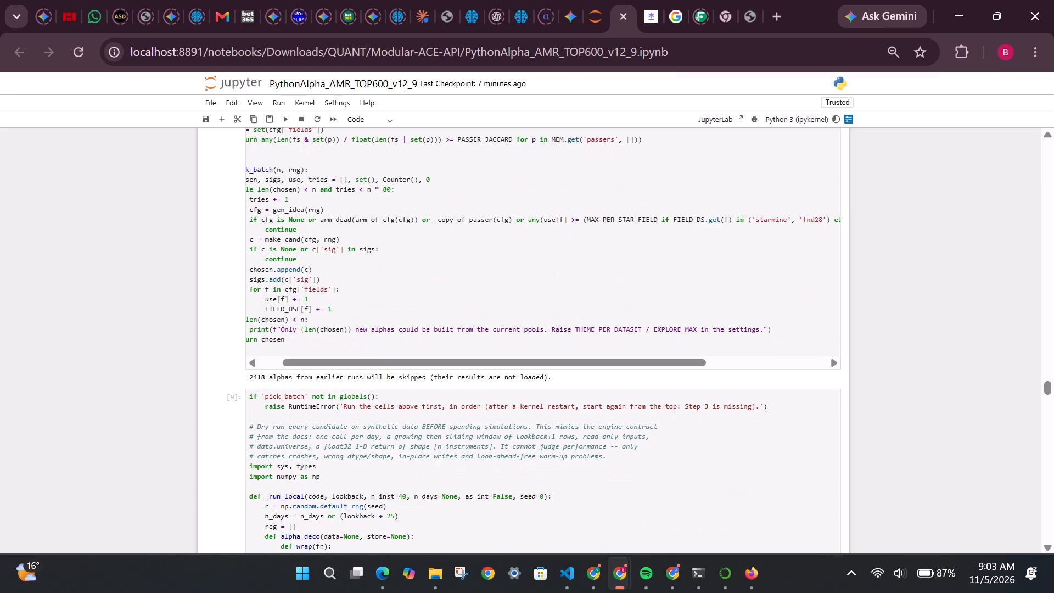
{"action": "scroll", "coordinate": [566, 294], "scroll_direction": "down", "scroll_amount": 1}
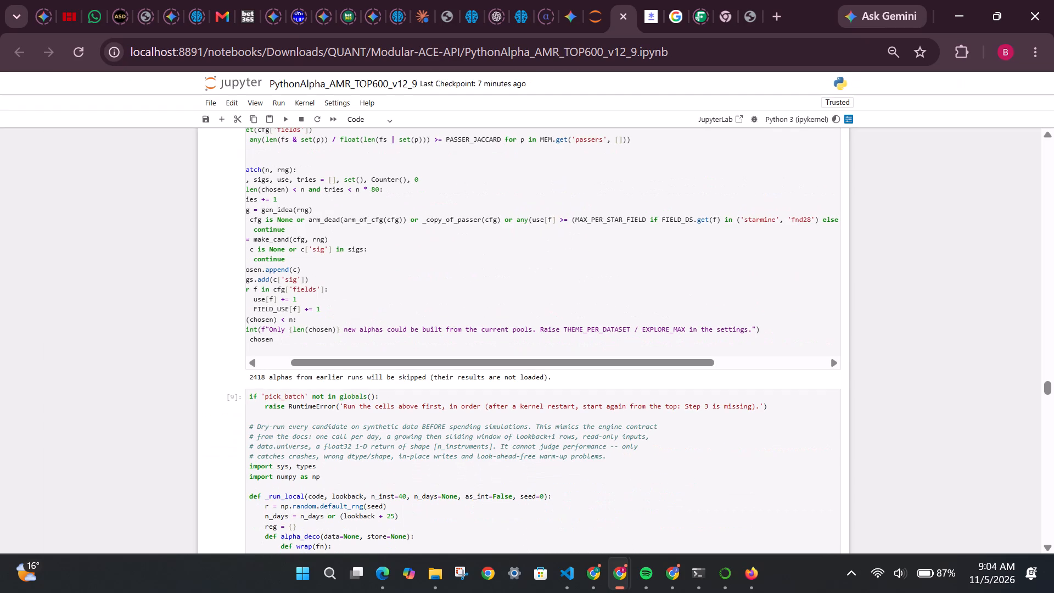
{"action": "scroll", "coordinate": [565, 442], "scroll_direction": "down", "scroll_amount": 13}
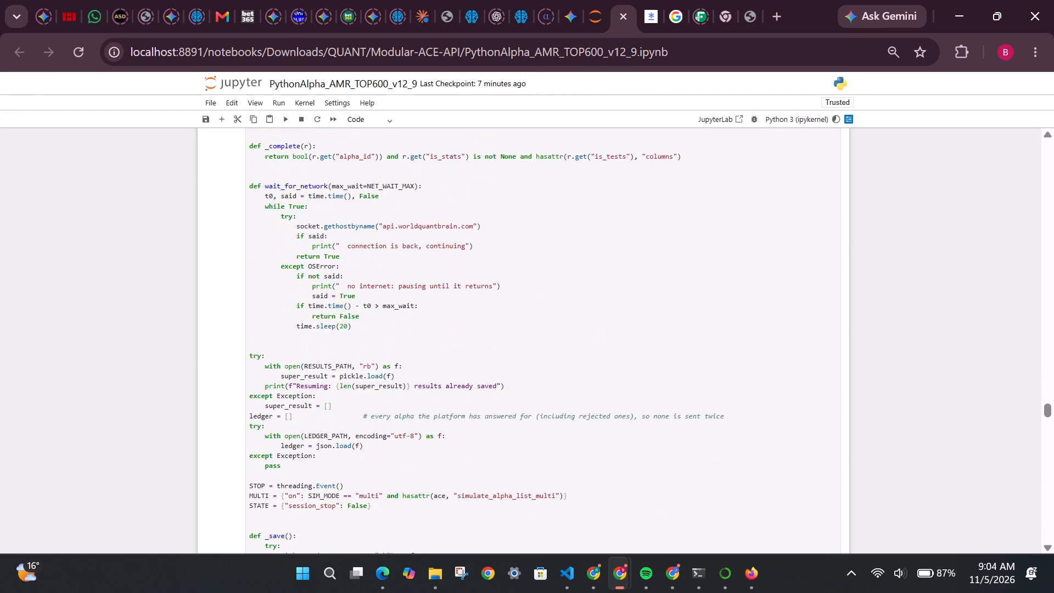
{"action": "scroll", "coordinate": [565, 442], "scroll_direction": "down", "scroll_amount": 9}
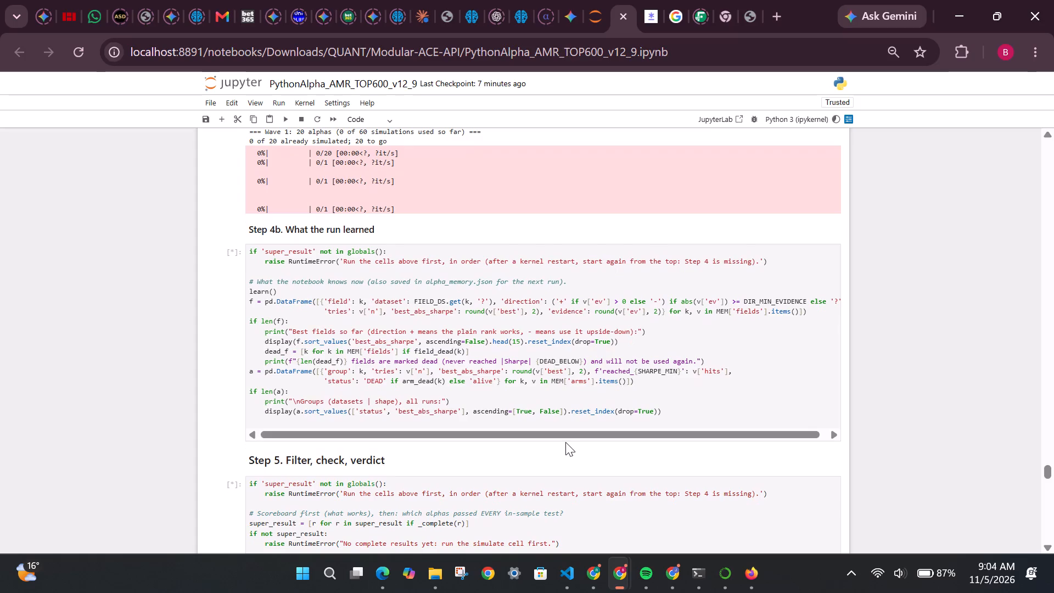
{"action": "left_click", "coordinate": [525, 15]}
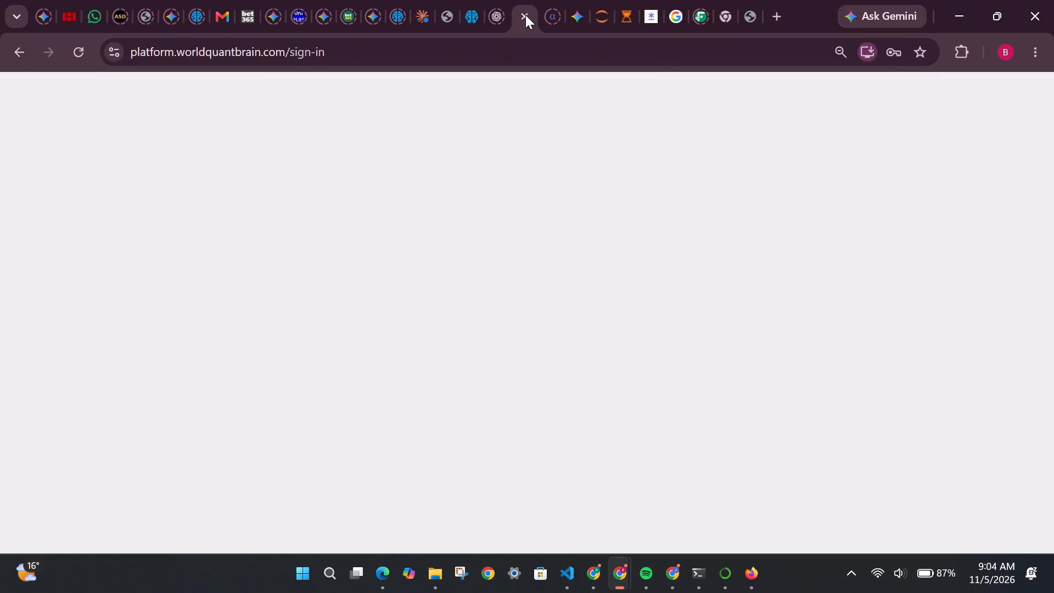
{"action": "left_click", "coordinate": [626, 132]}
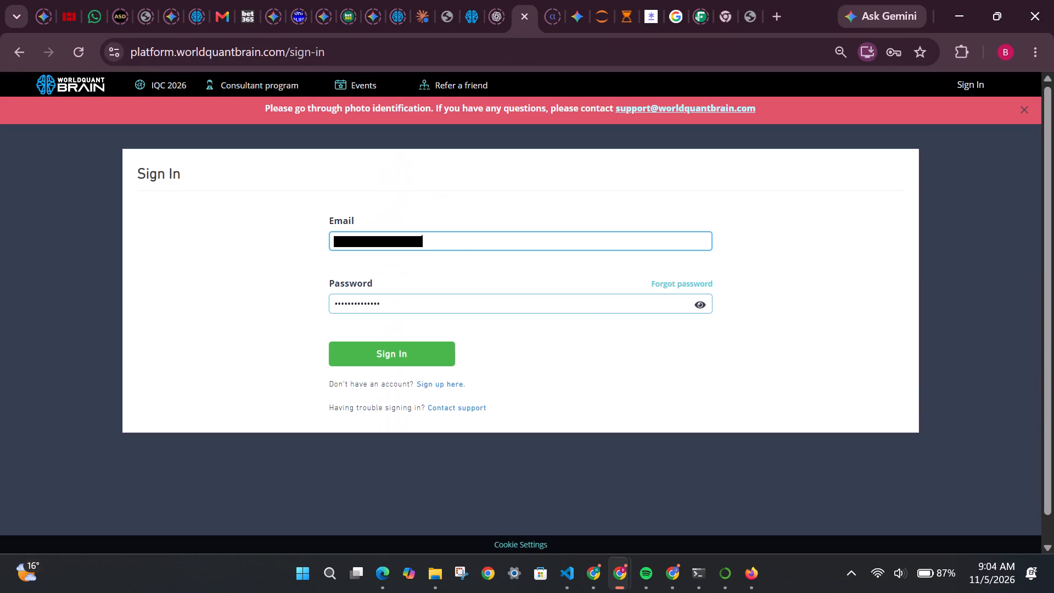
{"action": "left_click", "coordinate": [376, 353]}
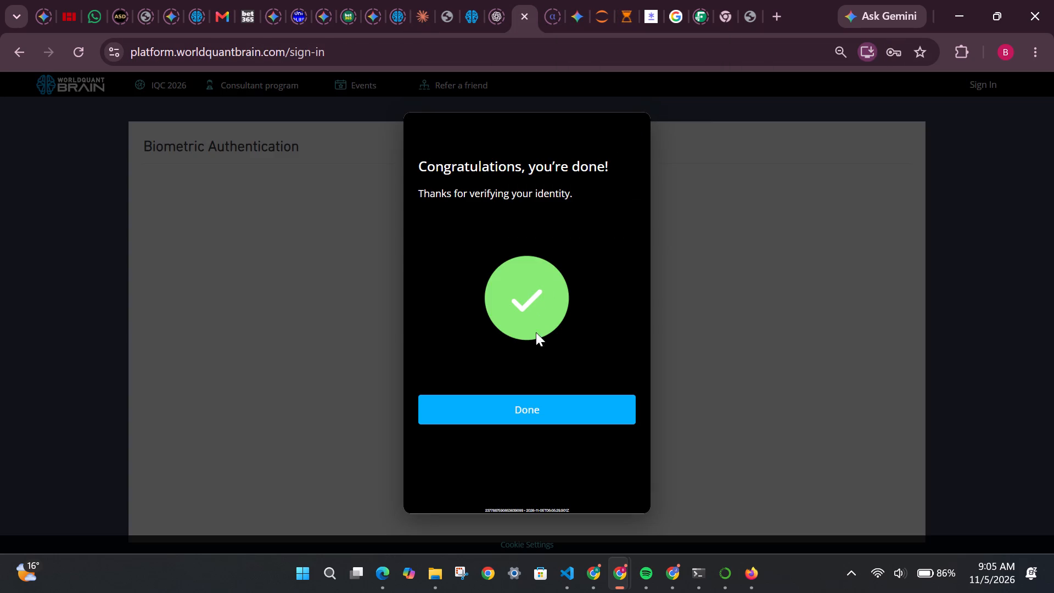
{"action": "left_click", "coordinate": [532, 417]}
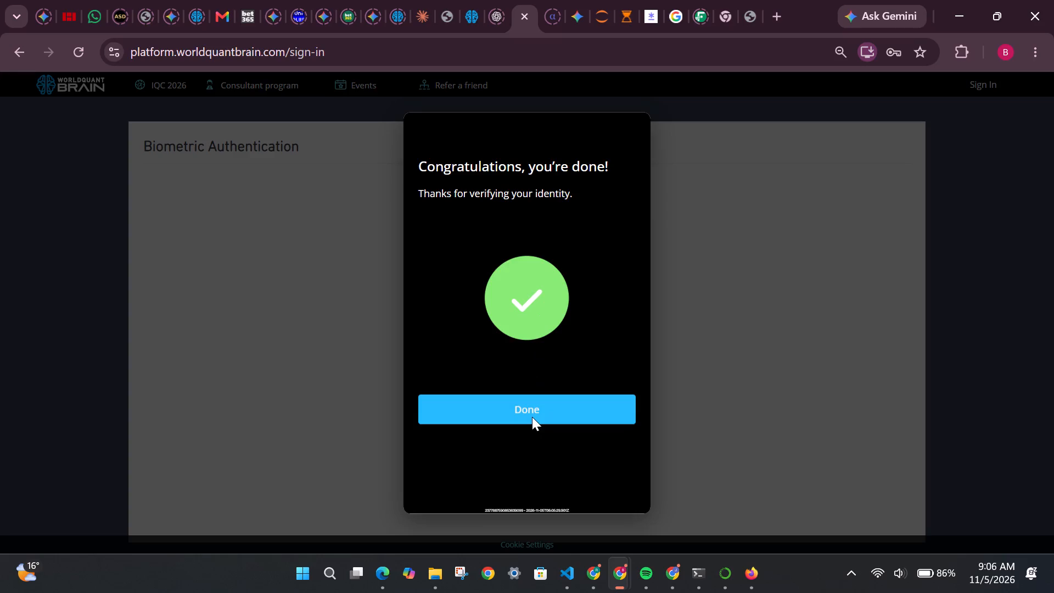
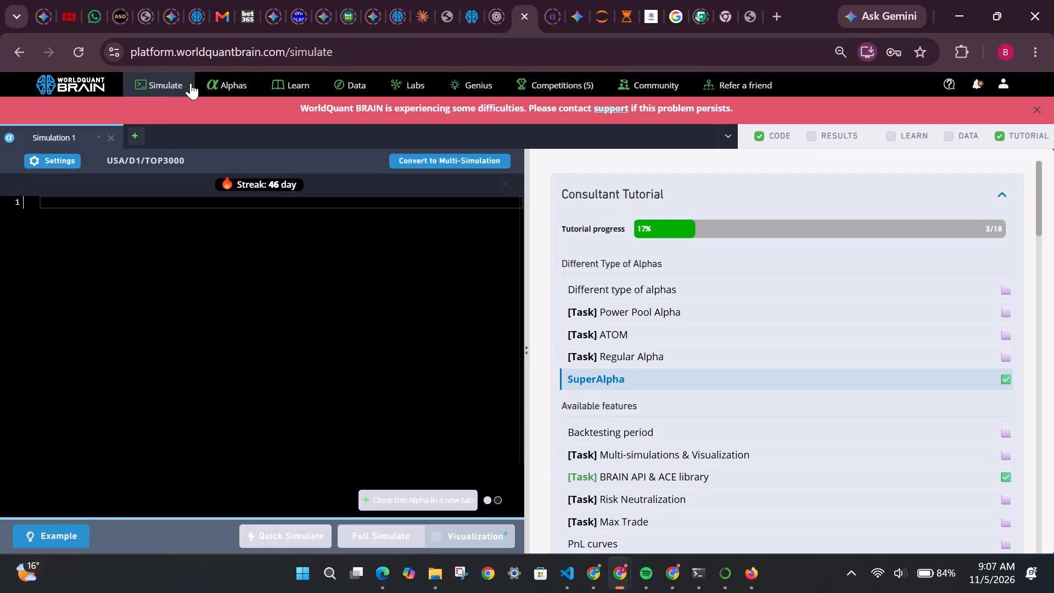
Filter the unsubmitted Alphas list to those created today, with Sharpe >1.58 and region AMR.
{"action": "left_click", "coordinate": [210, 83]}
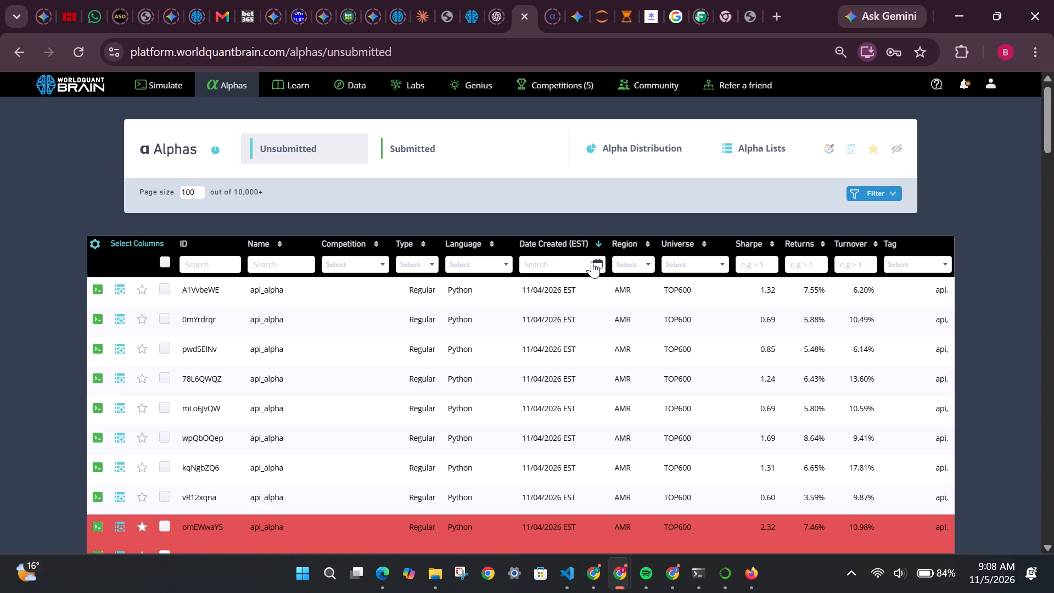
{"action": "left_click", "coordinate": [596, 261]}
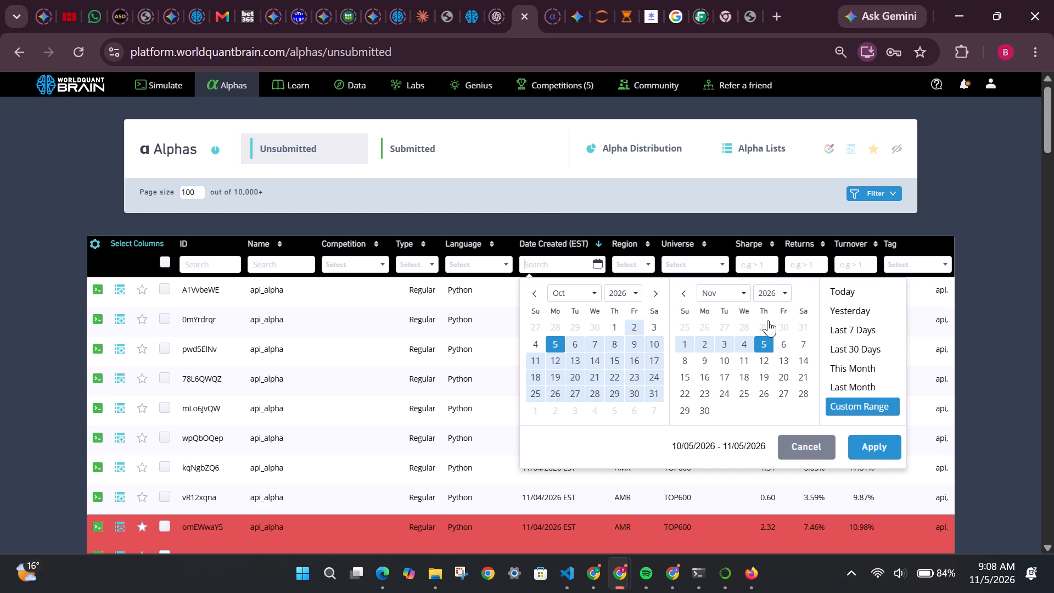
{"action": "left_click", "coordinate": [851, 289]}
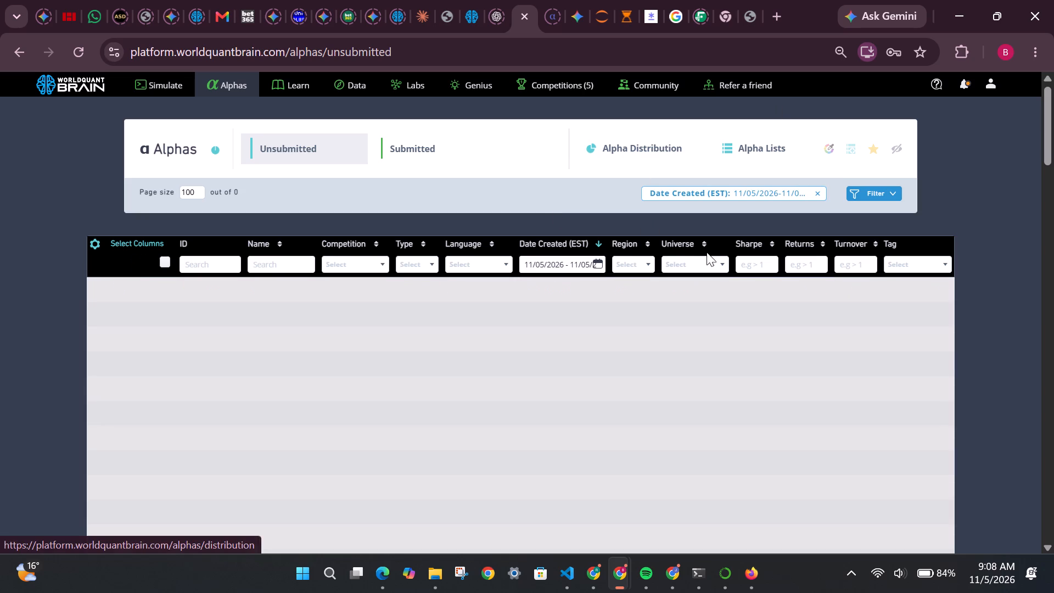
{"action": "left_click", "coordinate": [742, 263]}
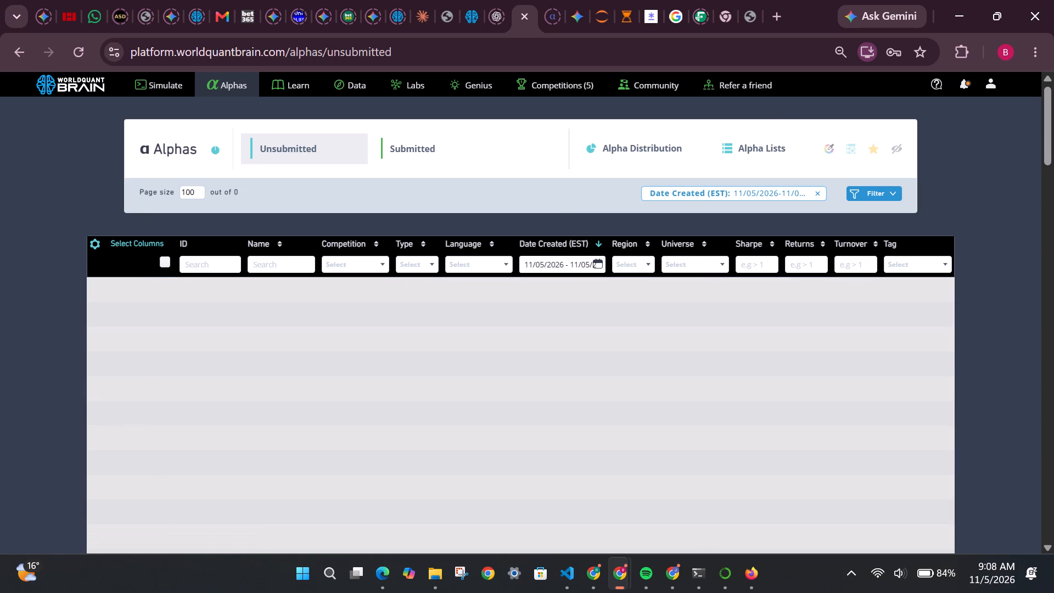
{"action": "type", "text": ">1.58"}
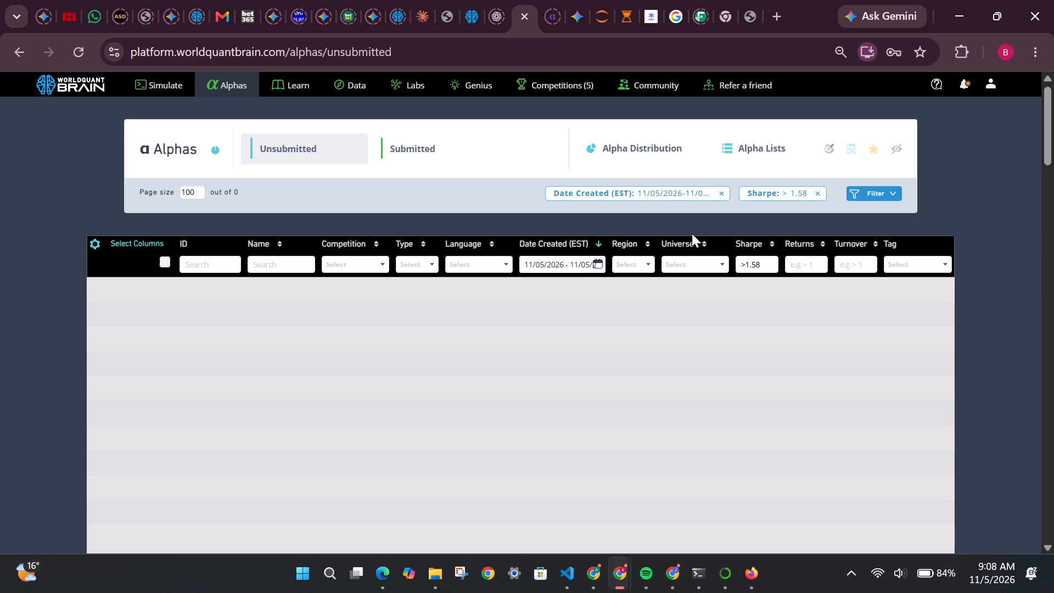
{"action": "left_click", "coordinate": [638, 262]}
{"action": "left_click", "coordinate": [619, 333]}
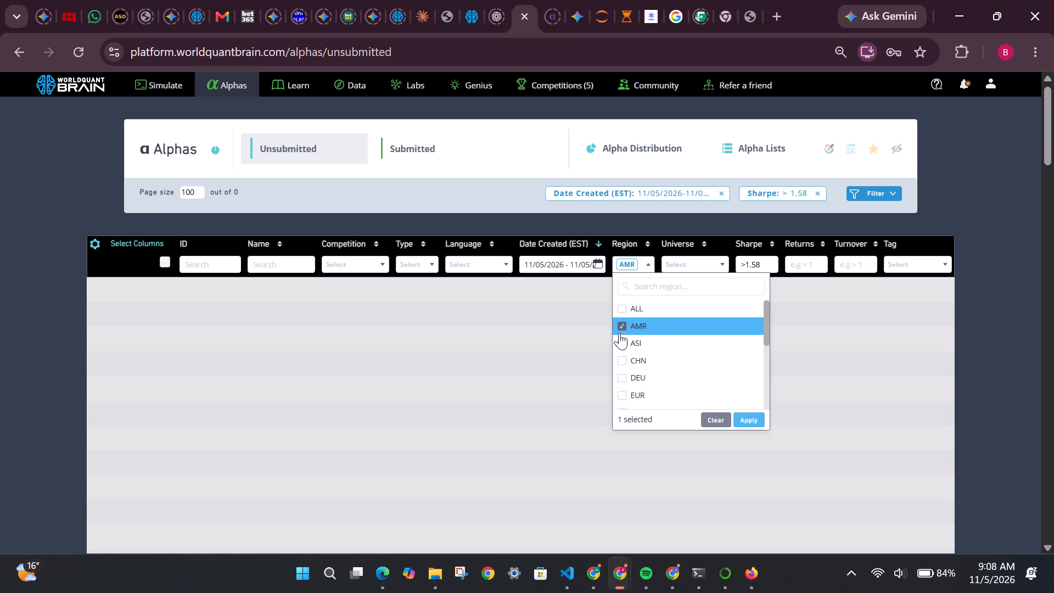
{"action": "left_click", "coordinate": [743, 421]}
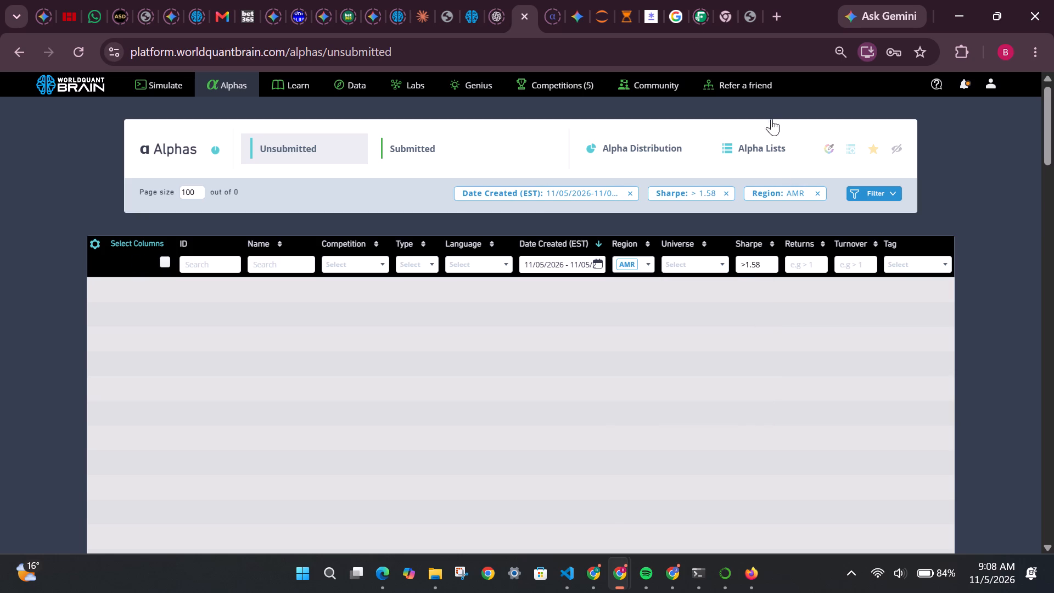
Return to the PythonAlpha_AMR_TOP600_v12_9 notebook and check the Wave 1 simulation progress above Step 4b.
{"action": "left_click", "coordinate": [617, 0]}
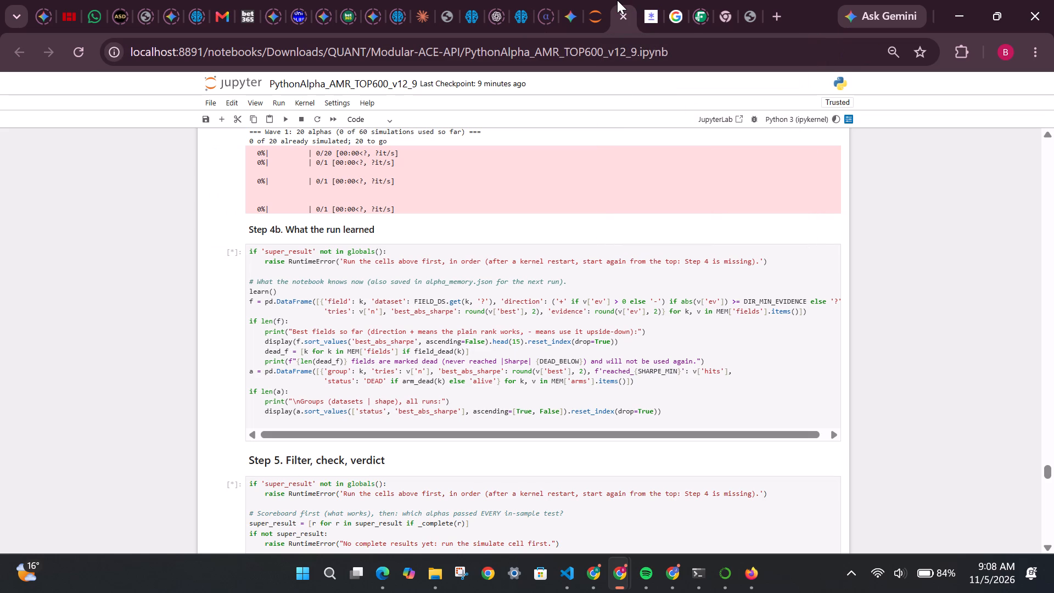
{"action": "scroll", "coordinate": [509, 279], "scroll_direction": "up", "scroll_amount": 1}
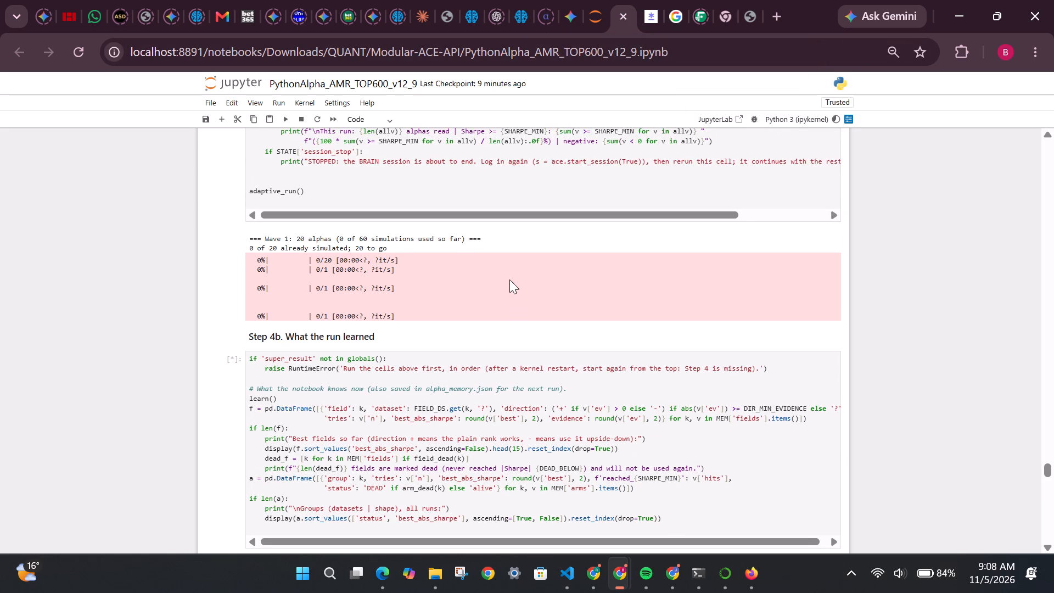
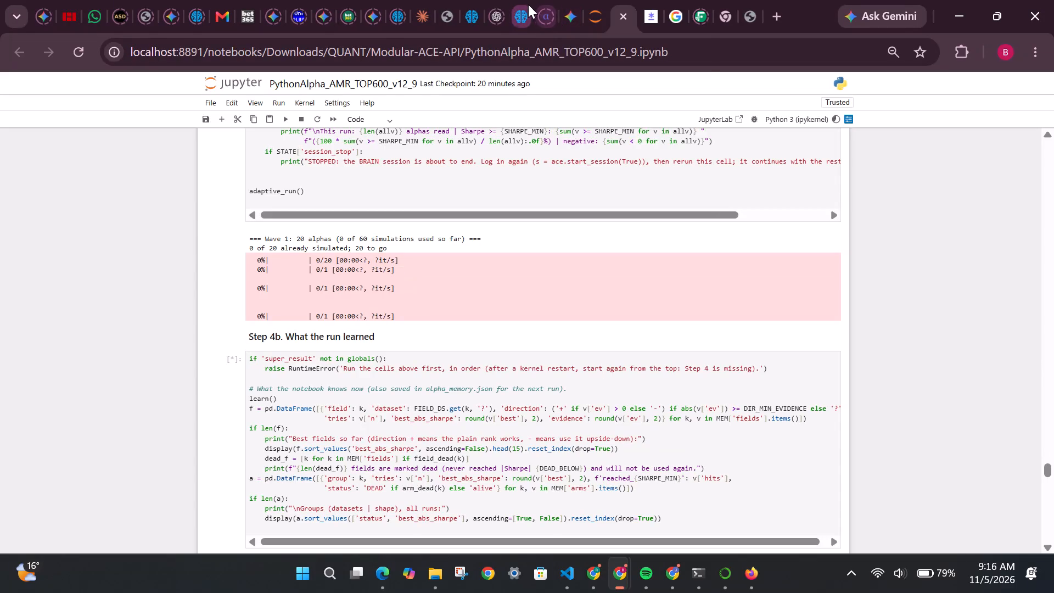
Switch to the WorldQuant BRAIN unsubmitted Alphas list and check it for today's AMR alphas with Sharpe >1.58.
{"action": "left_click", "coordinate": [525, 7]}
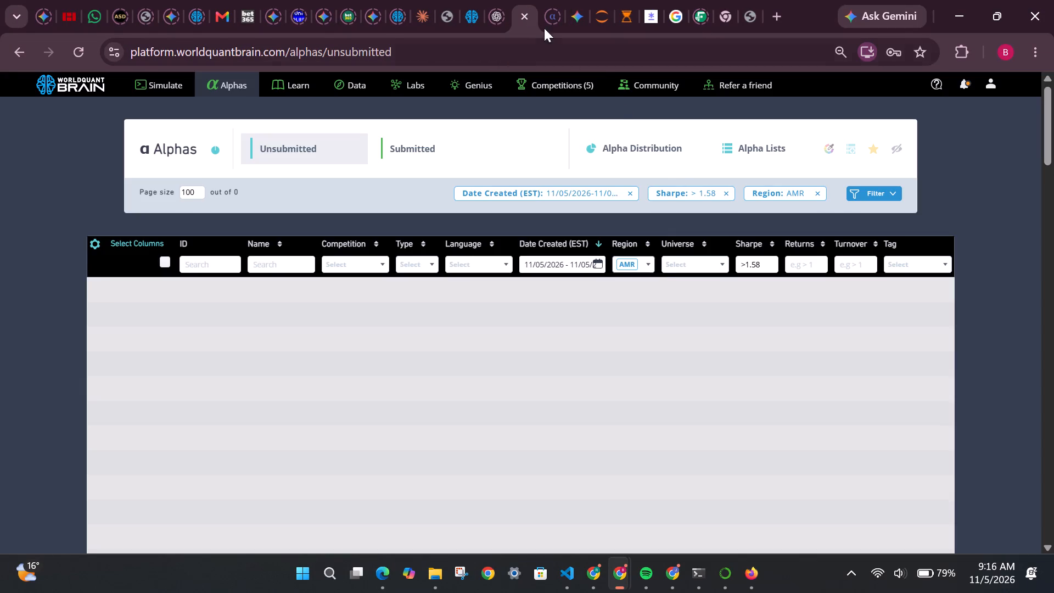
In the other BRAIN tab showing api_alpha, open the profile's Performance page and review the Base Payment and Submitted Alphas figures.
{"action": "left_click", "coordinate": [485, 9]}
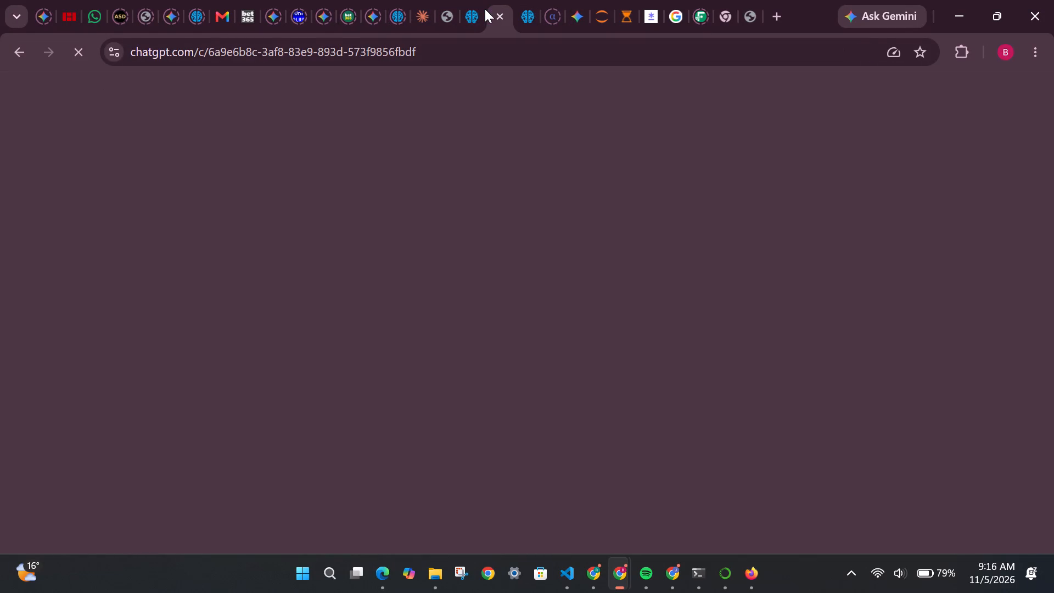
{"action": "left_click", "coordinate": [475, 10]}
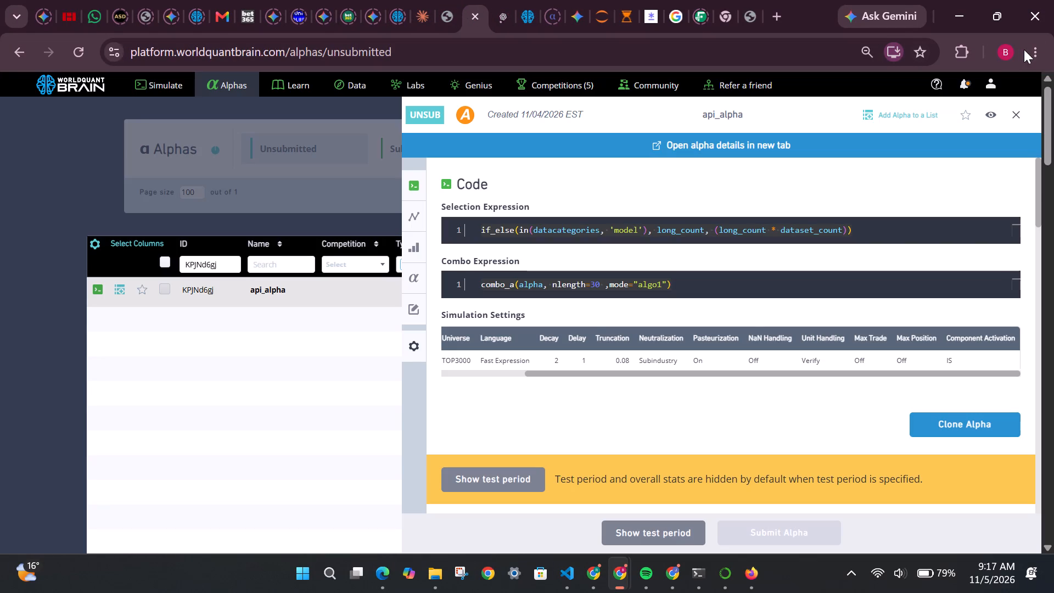
{"action": "left_click", "coordinate": [993, 88]}
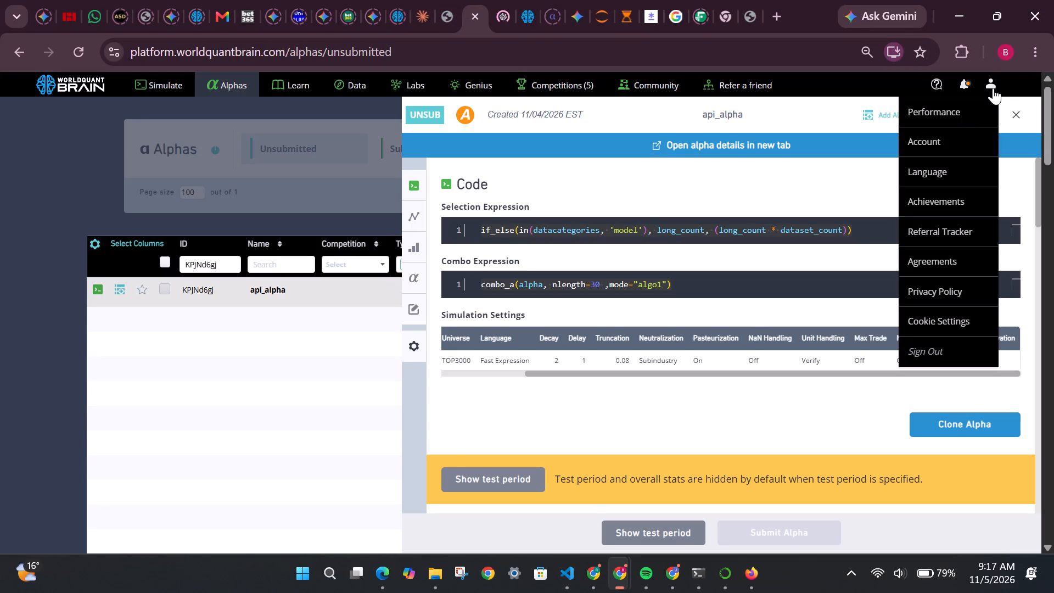
{"action": "left_click", "coordinate": [927, 116]}
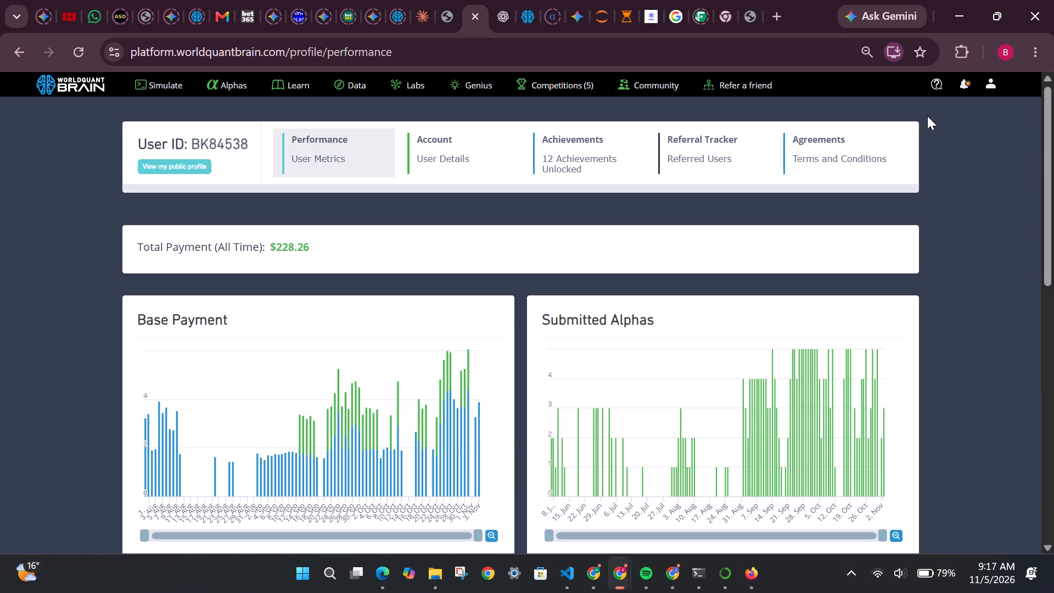
{"action": "scroll", "coordinate": [927, 116], "scroll_direction": "down", "scroll_amount": 3}
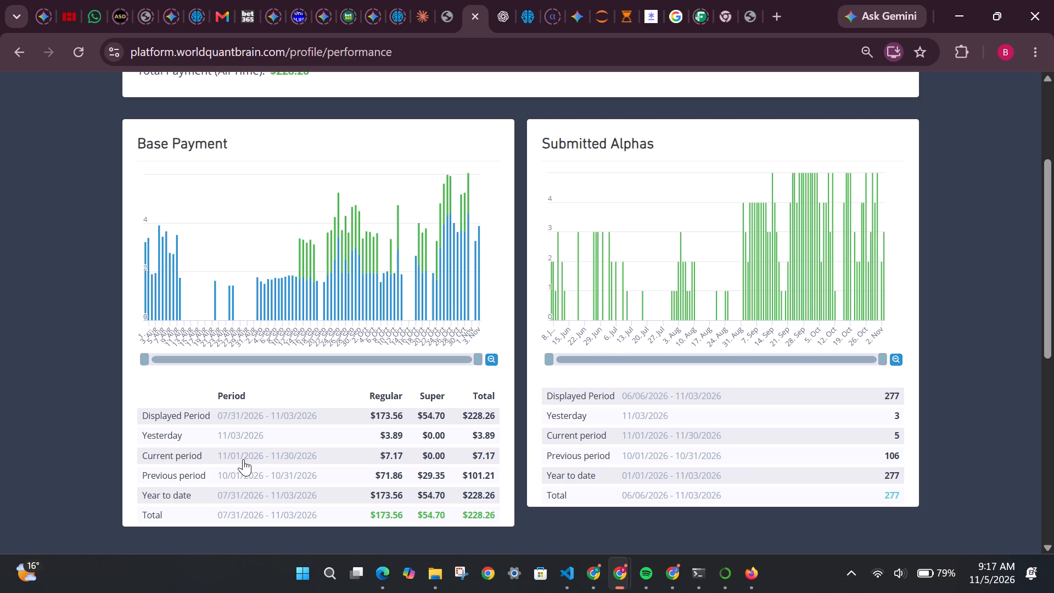
{"action": "scroll", "coordinate": [243, 459], "scroll_direction": "up", "scroll_amount": 1}
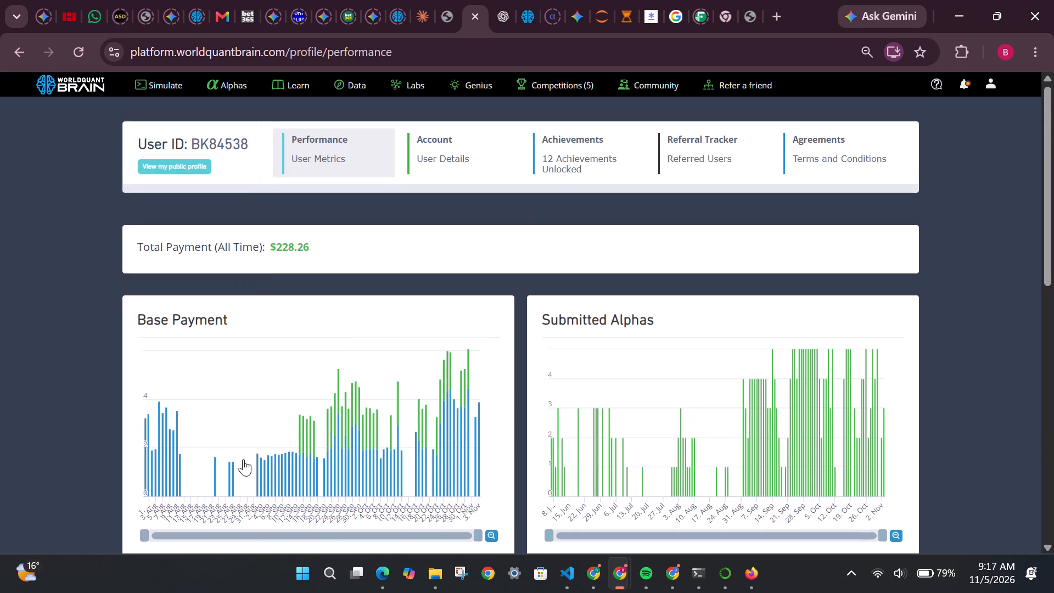
{"action": "scroll", "coordinate": [243, 459], "scroll_direction": "up", "scroll_amount": 1}
Reload the Performance page and recheck the Base Payment and Submitted Alphas tables.
{"action": "left_click", "coordinate": [68, 47]}
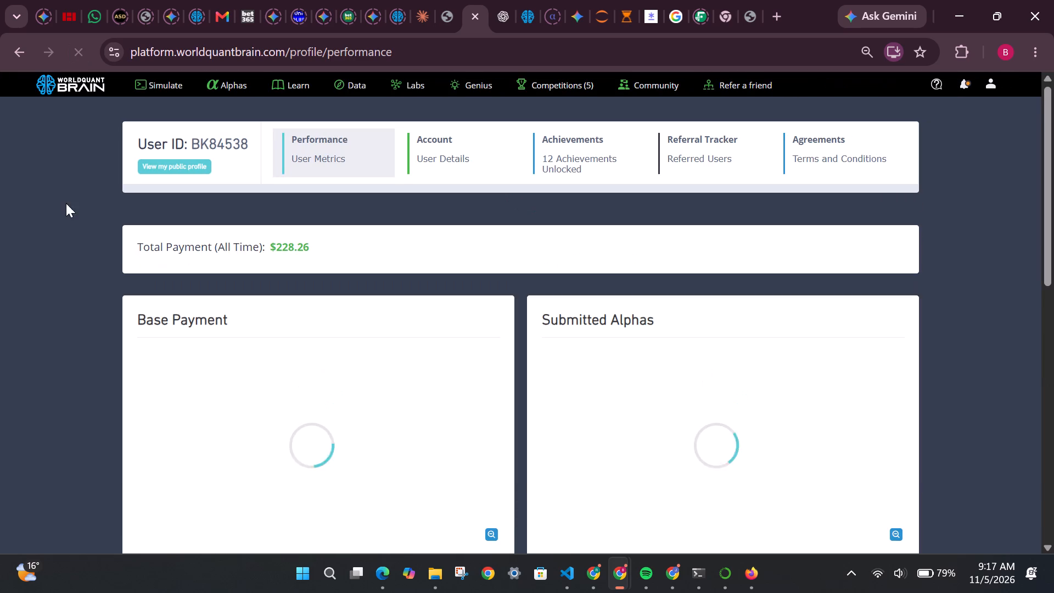
{"action": "scroll", "coordinate": [68, 293], "scroll_direction": "down", "scroll_amount": 3}
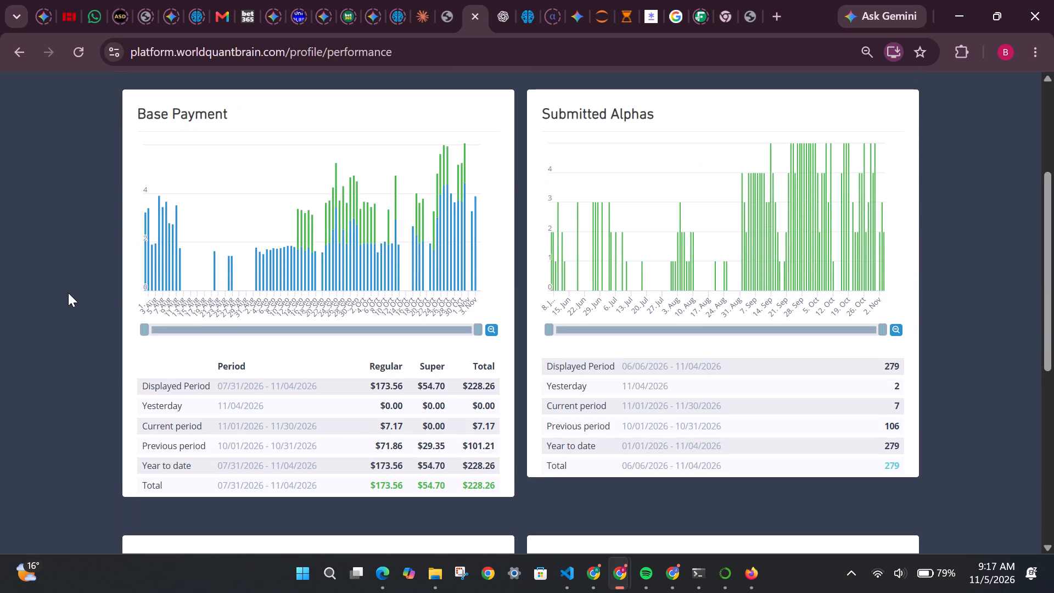
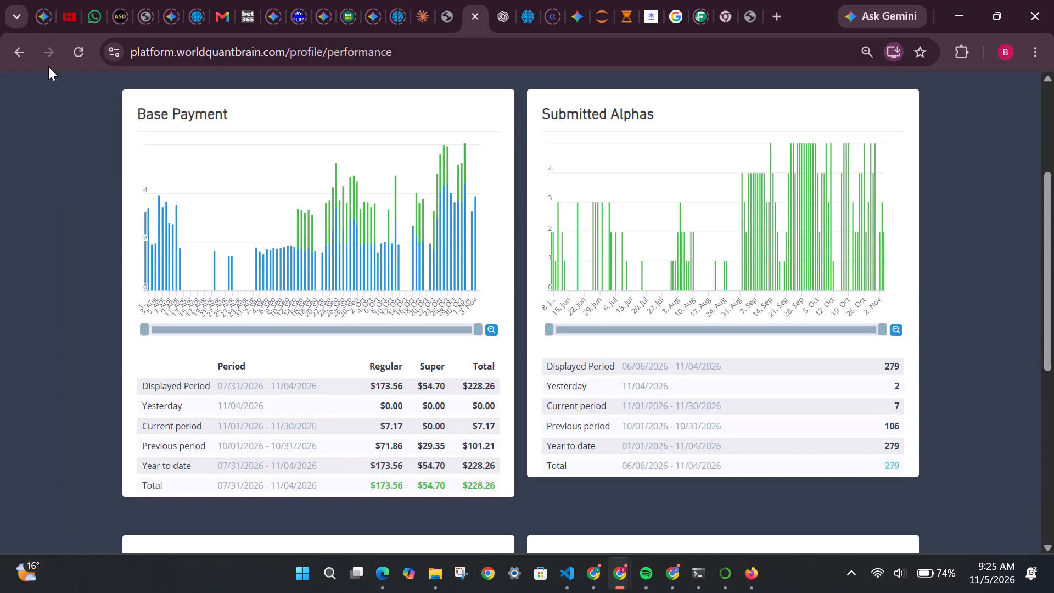
Reload the profile's Performance page for updated Base Payment and Submitted Alphas figures.
{"action": "left_click", "coordinate": [69, 46]}
{"action": "scroll", "coordinate": [60, 253], "scroll_direction": "down", "scroll_amount": 3}
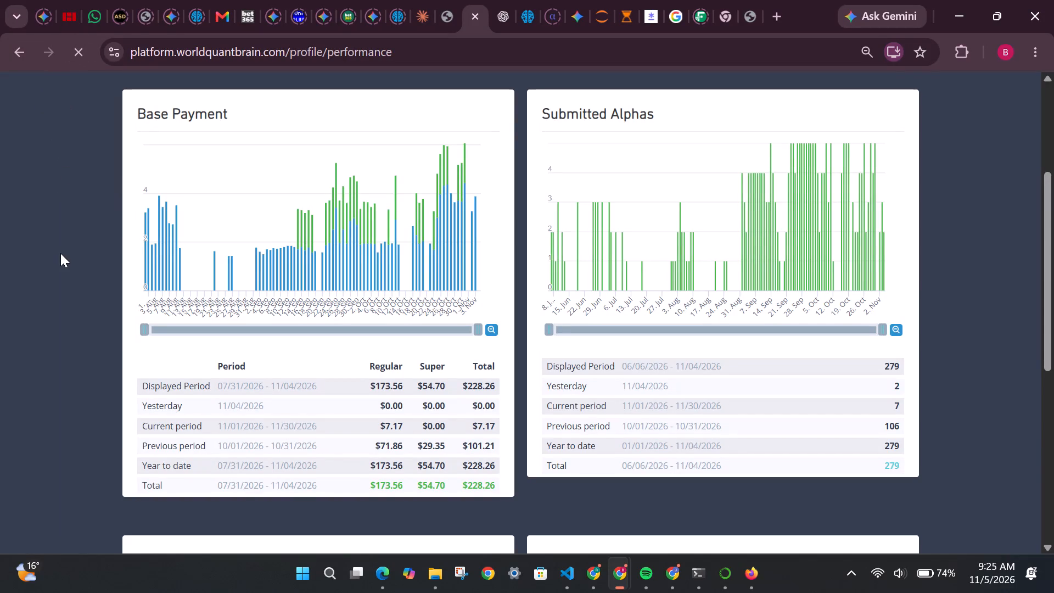
{"action": "scroll", "coordinate": [60, 253], "scroll_direction": "down", "scroll_amount": 1}
Switch to the PythonAlpha_AMR_TOP600_v12_9 notebook and check the Wave 1 simulation progress.
{"action": "left_click", "coordinate": [633, 19]}
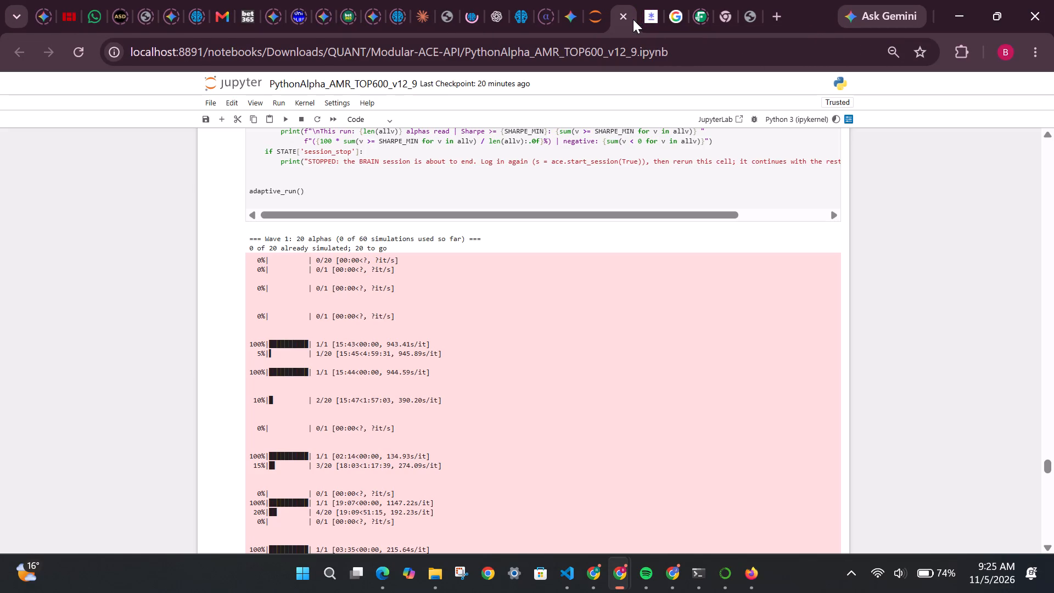
{"action": "scroll", "coordinate": [513, 264], "scroll_direction": "down", "scroll_amount": 1}
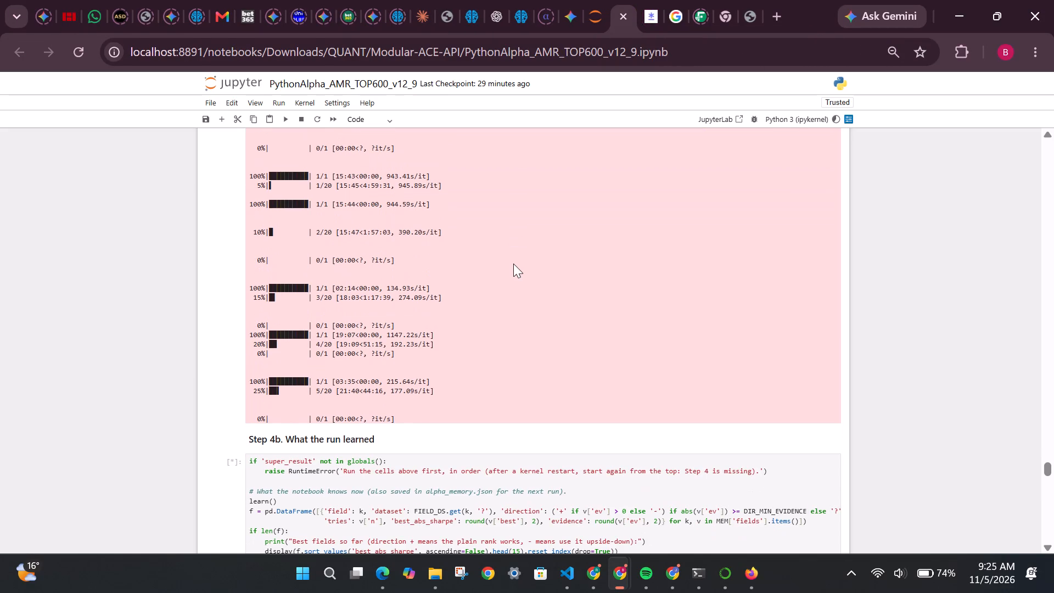
{"action": "scroll", "coordinate": [513, 264], "scroll_direction": "down", "scroll_amount": 1}
Refresh the unsubmitted Alphas list by reapplying the Today range to the Date Created filter.
{"action": "left_click", "coordinate": [524, 14]}
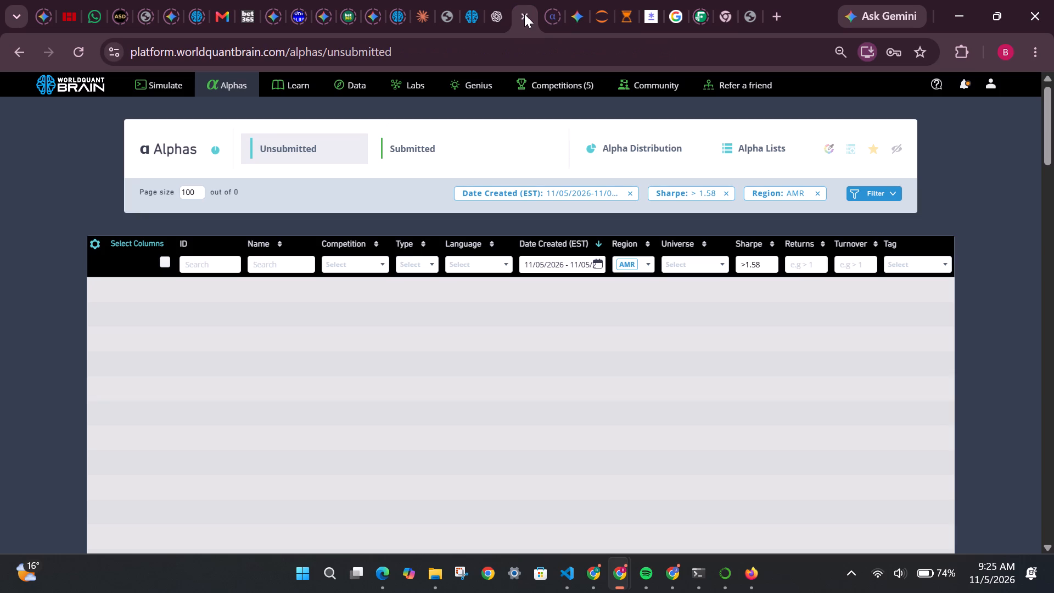
{"action": "left_click", "coordinate": [597, 264]}
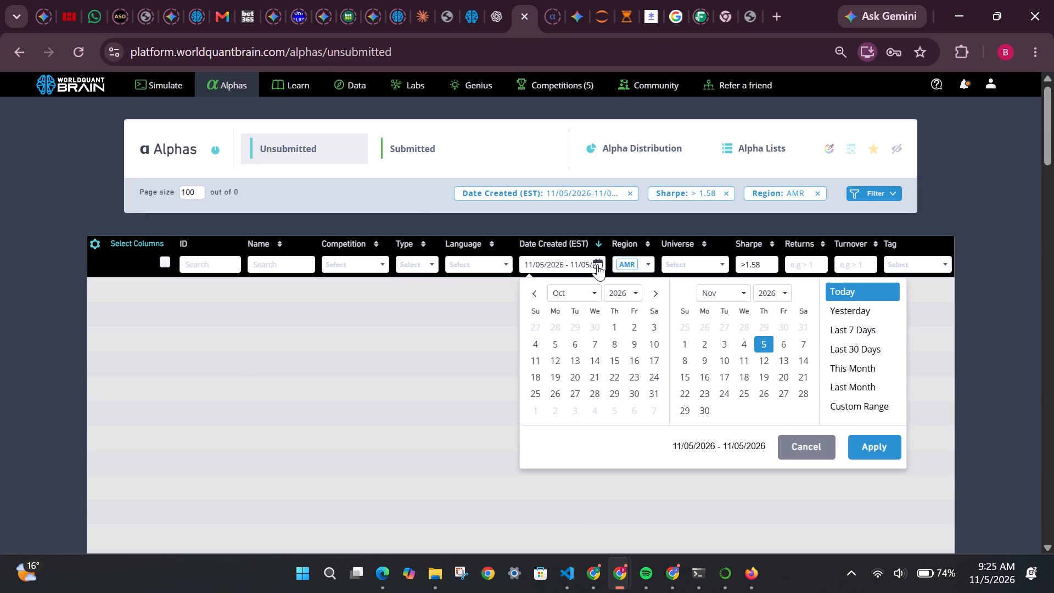
{"action": "left_click", "coordinate": [840, 295]}
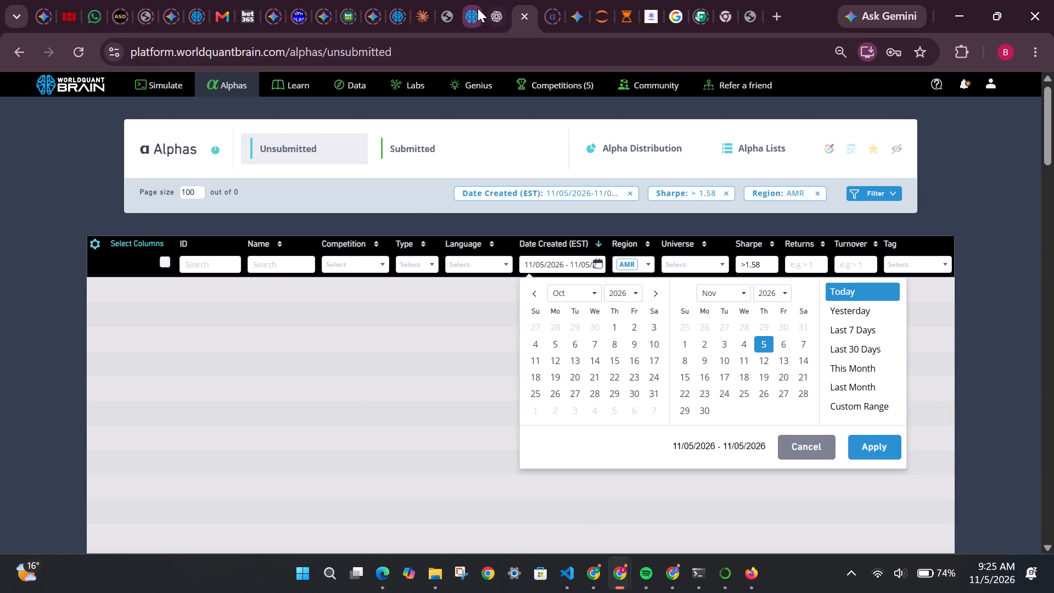
Return to the Performance page and recheck the Base Payment and Submitted Alphas tables.
{"action": "left_click", "coordinate": [475, 8]}
{"action": "scroll", "coordinate": [394, 301], "scroll_direction": "down", "scroll_amount": 1}
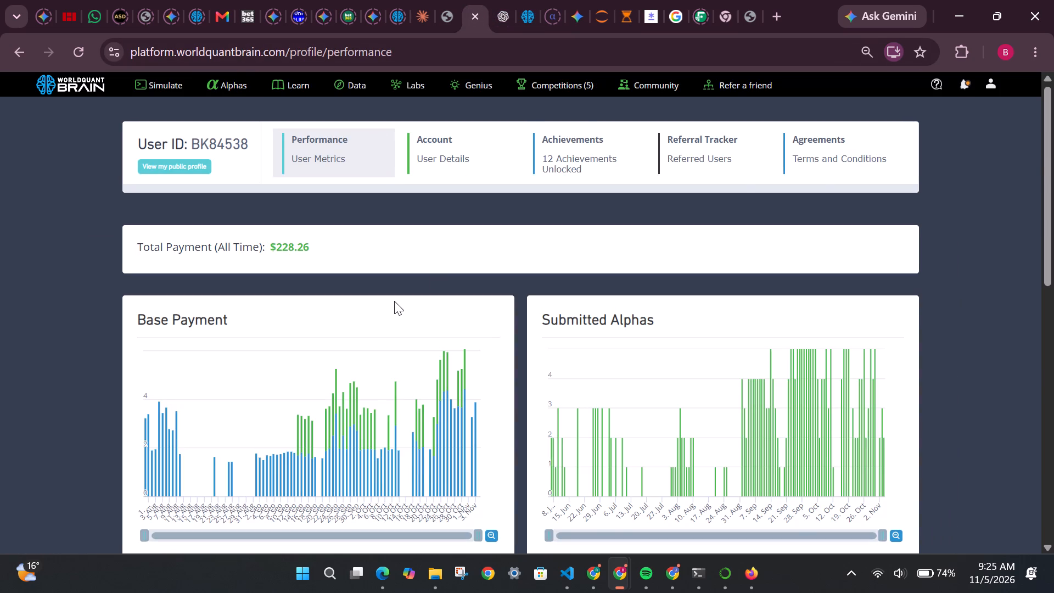
{"action": "scroll", "coordinate": [394, 301], "scroll_direction": "down", "scroll_amount": 2}
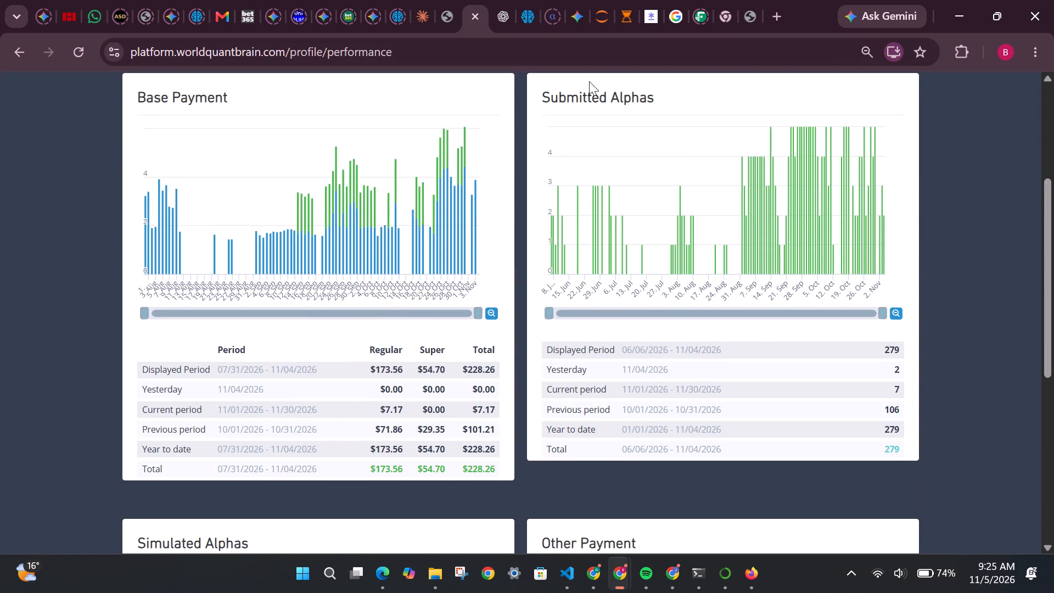
Open today's AMR api_alpha from the unsubmitted Alphas list and show its test period.
{"action": "left_click", "coordinate": [532, 18]}
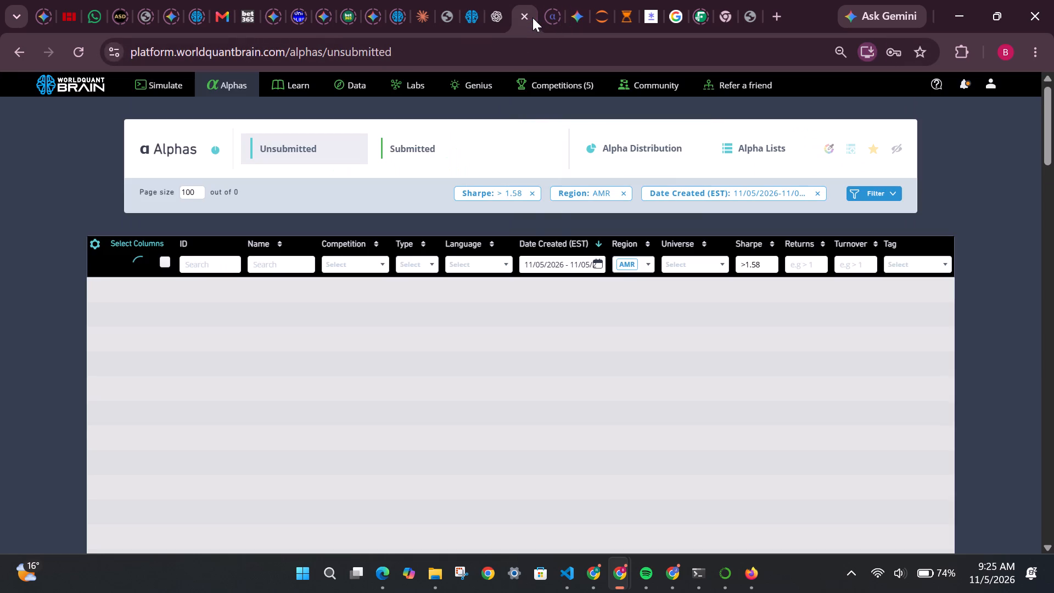
{"action": "left_click", "coordinate": [533, 290]}
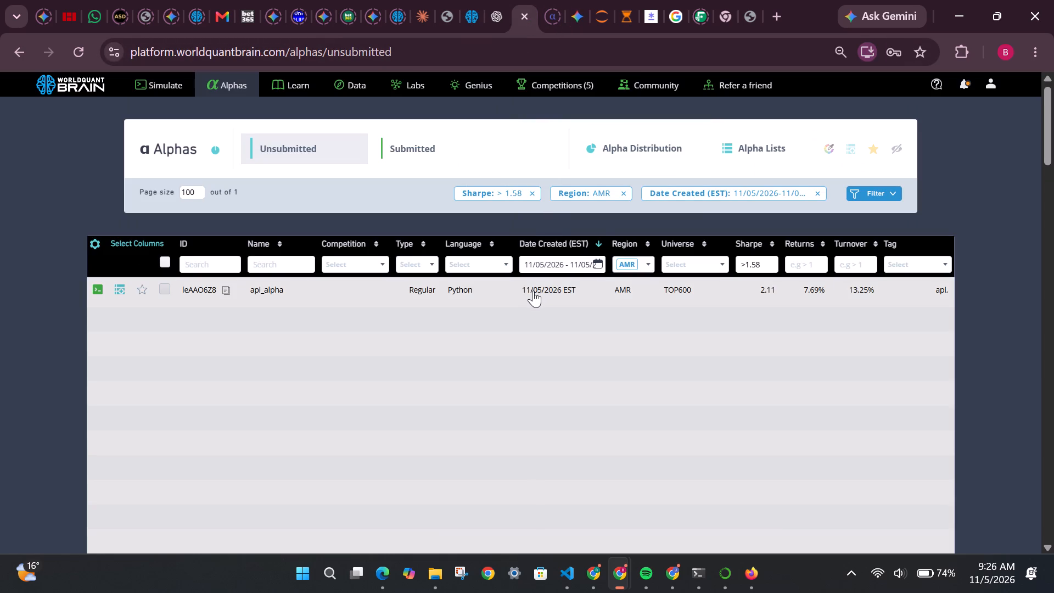
{"action": "left_click", "coordinate": [484, 449]}
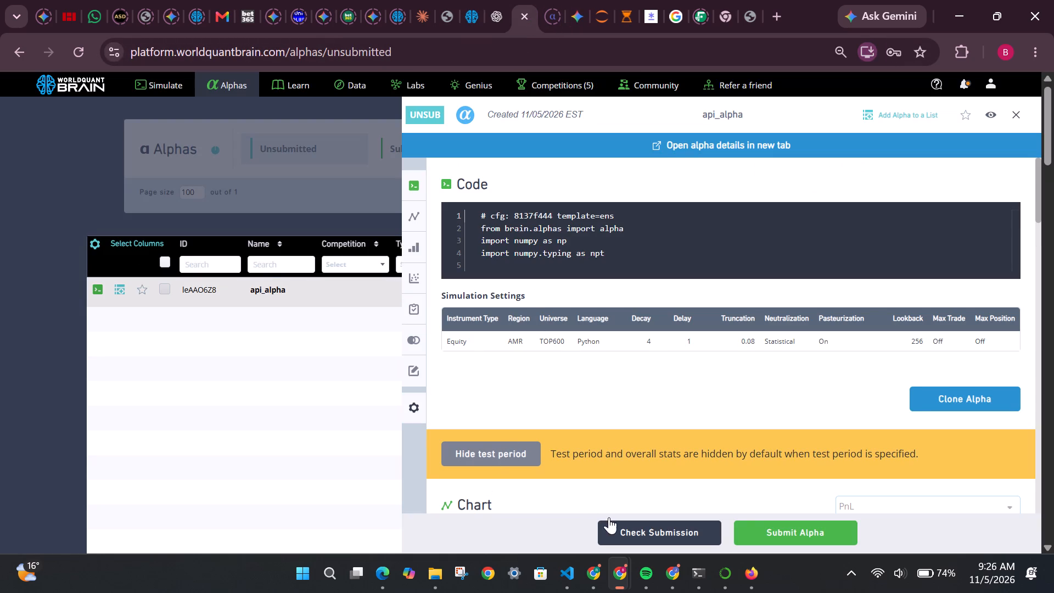
Run the submission check on api_alpha and expand the passed tests under IS Testing Status.
{"action": "left_click", "coordinate": [620, 527]}
{"action": "scroll", "coordinate": [580, 460], "scroll_direction": "down", "scroll_amount": 3}
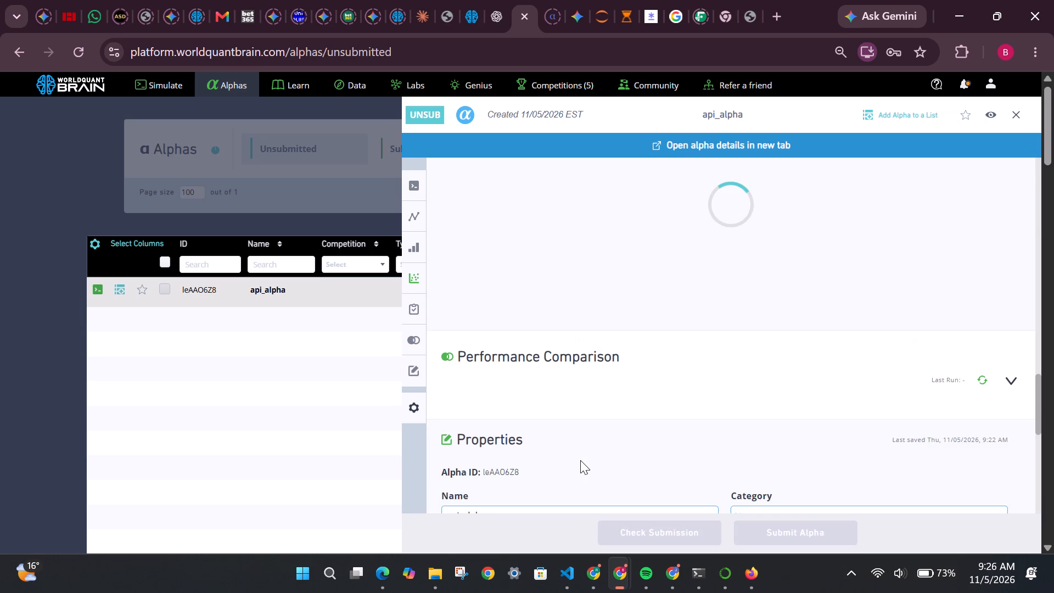
{"action": "scroll", "coordinate": [580, 460], "scroll_direction": "down", "scroll_amount": 1}
{"action": "scroll", "coordinate": [580, 460], "scroll_direction": "up", "scroll_amount": 5}
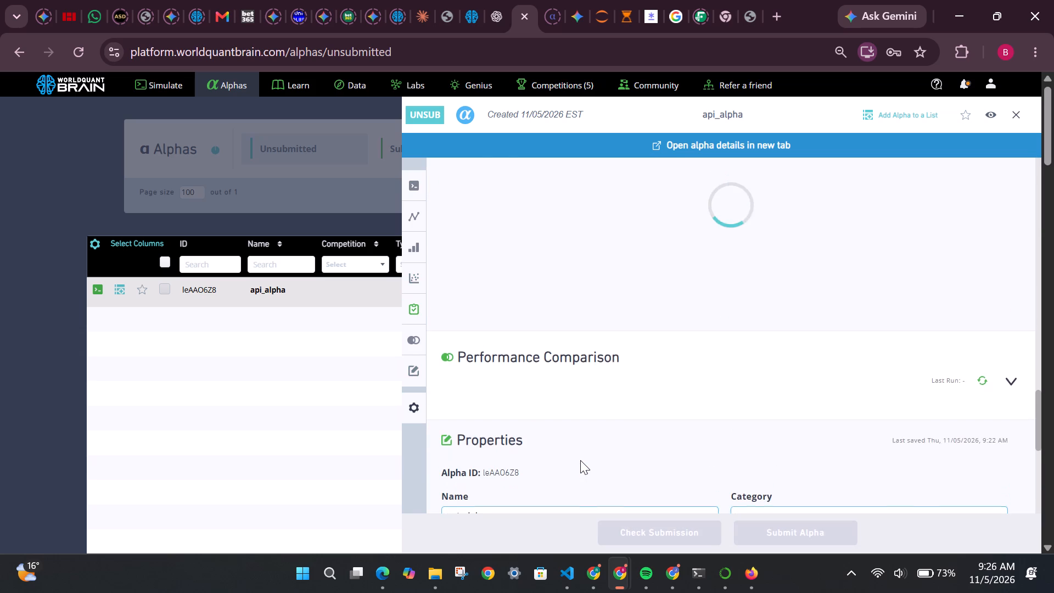
{"action": "scroll", "coordinate": [580, 460], "scroll_direction": "up", "scroll_amount": 1}
{"action": "scroll", "coordinate": [580, 460], "scroll_direction": "down", "scroll_amount": 2}
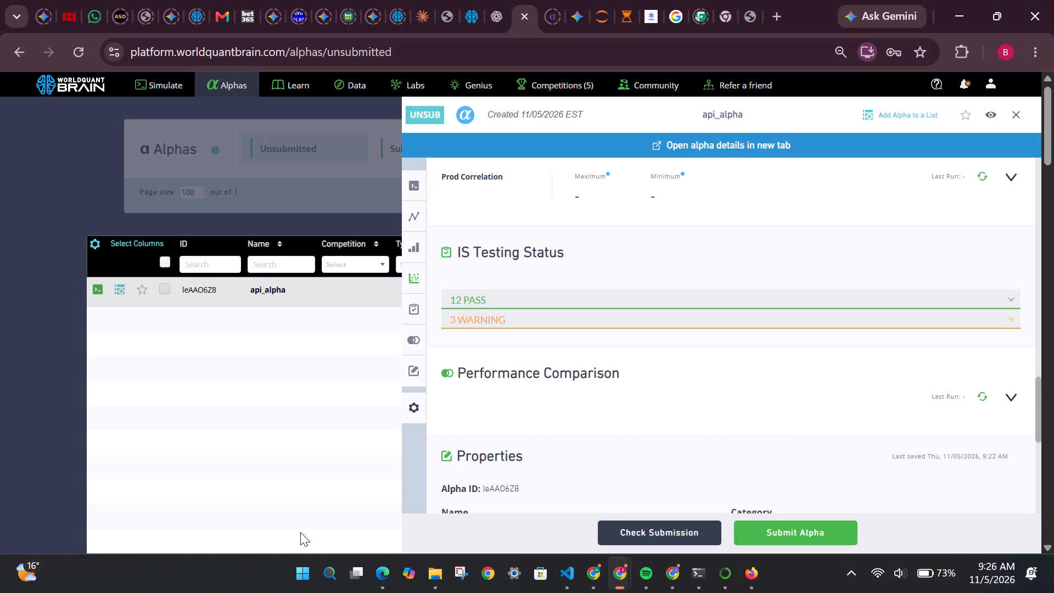
{"action": "left_click", "coordinate": [522, 307]}
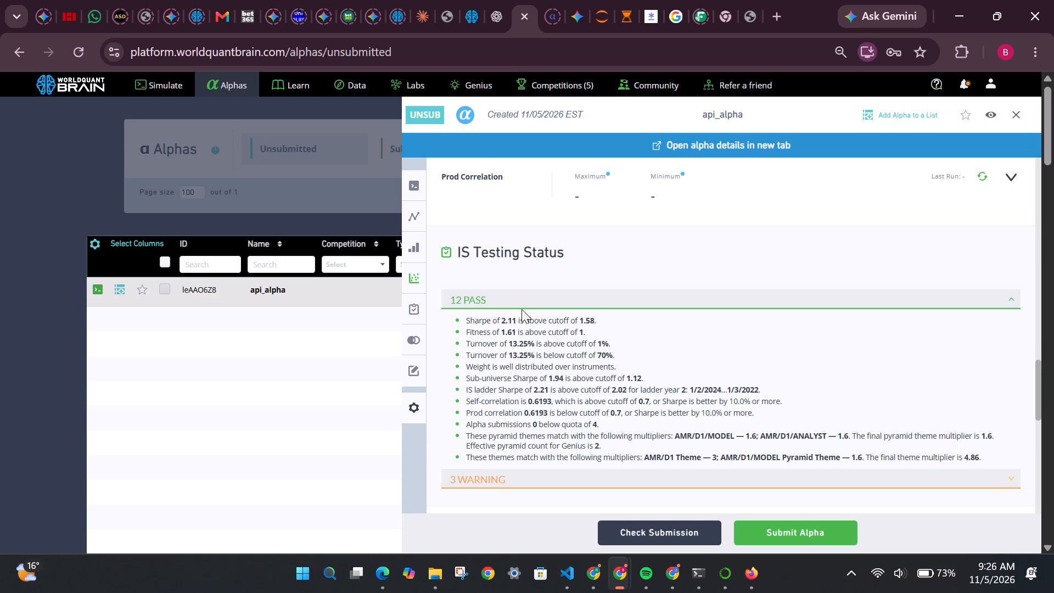
Switch to the BRAIN Genius page, review the 2026-Q4 eligibility criteria, and open the Consultant Leaderboard.
{"action": "left_click", "coordinate": [400, 21]}
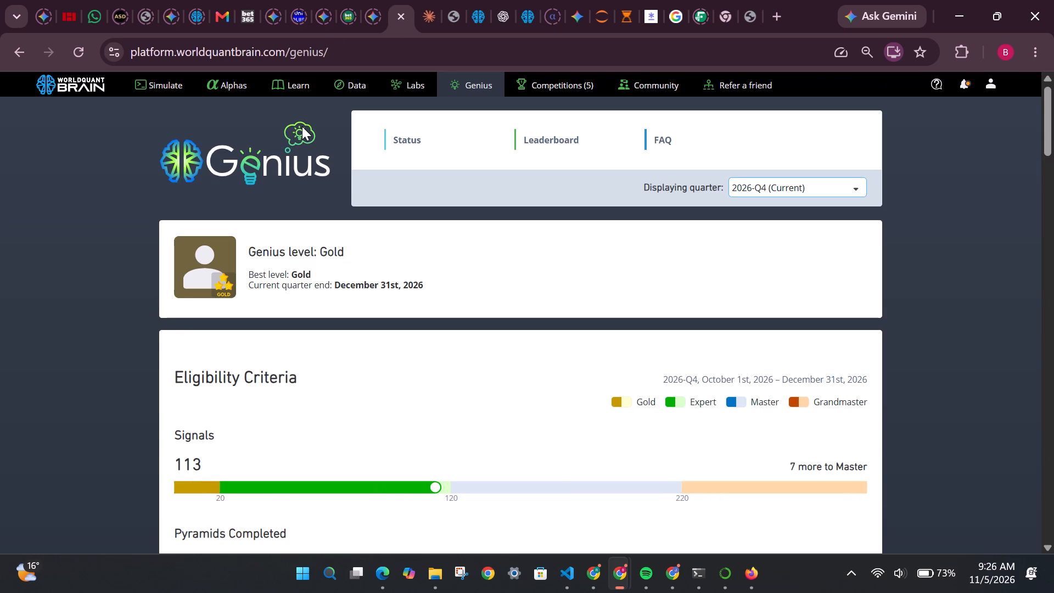
{"action": "scroll", "coordinate": [302, 126], "scroll_direction": "down", "scroll_amount": 5}
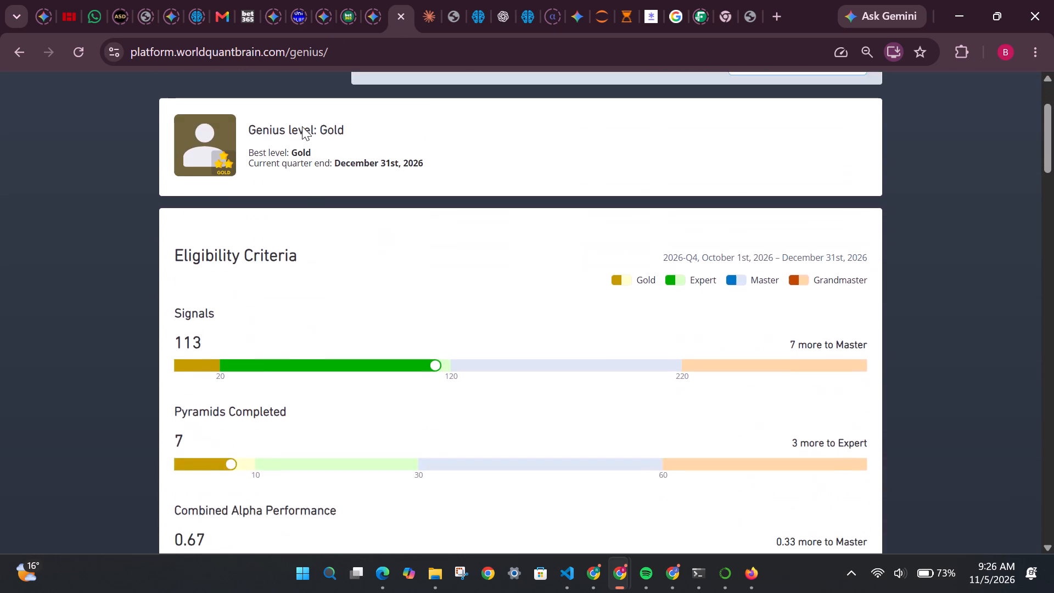
{"action": "scroll", "coordinate": [302, 126], "scroll_direction": "down", "scroll_amount": 2}
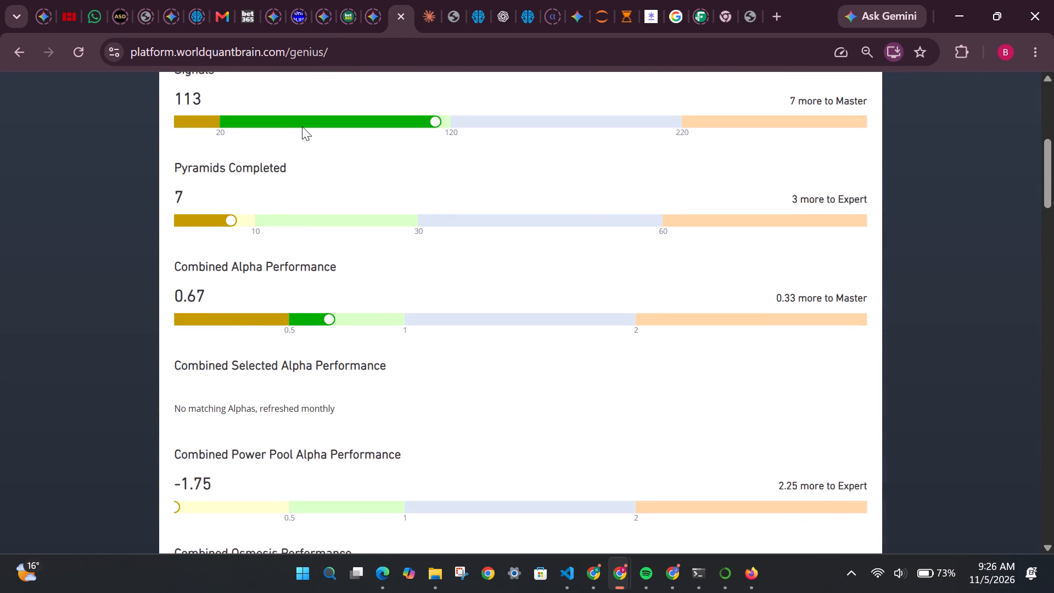
{"action": "scroll", "coordinate": [302, 126], "scroll_direction": "up", "scroll_amount": 1}
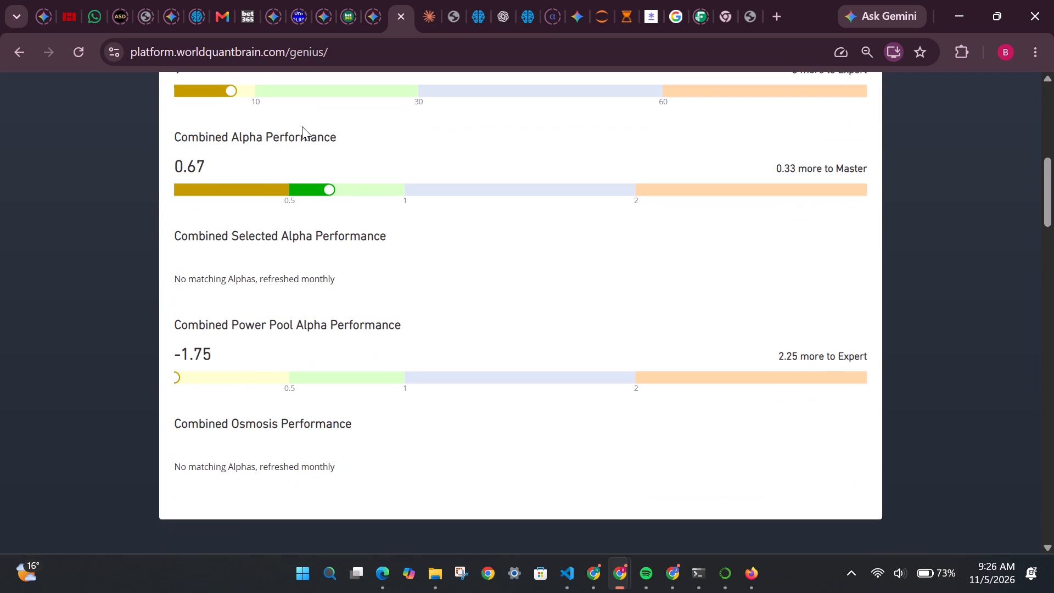
{"action": "scroll", "coordinate": [302, 126], "scroll_direction": "up", "scroll_amount": 1}
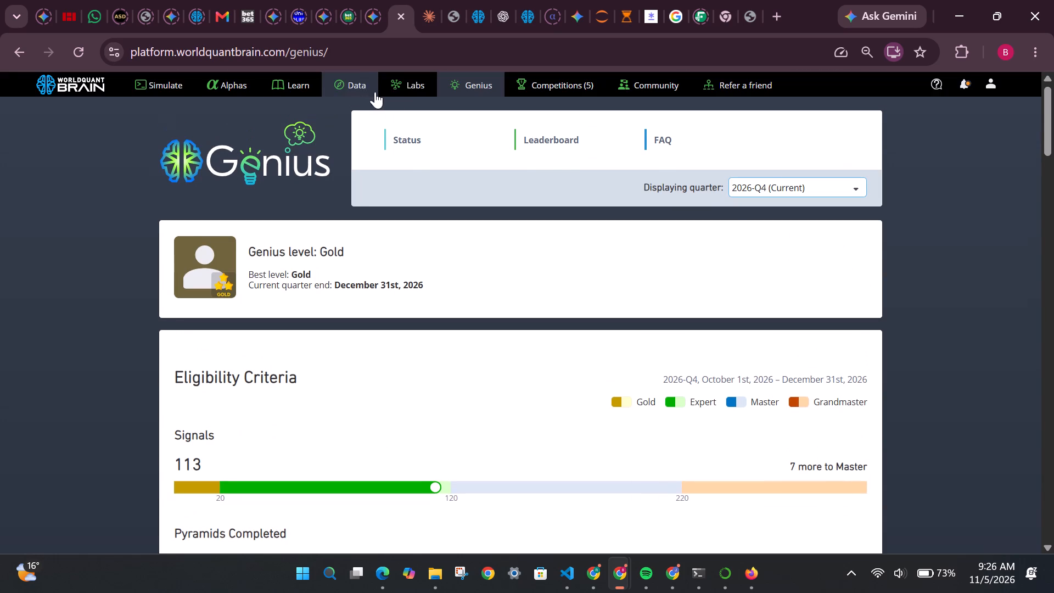
{"action": "left_click", "coordinate": [529, 126]}
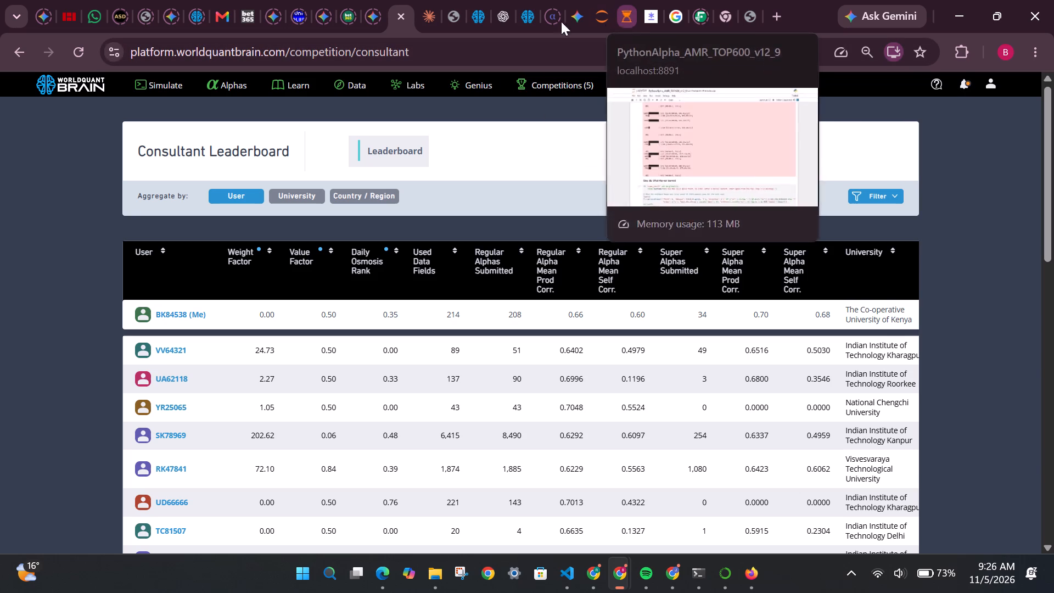
Go back to the profile's Performance page and reload it.
{"action": "left_click", "coordinate": [475, 10]}
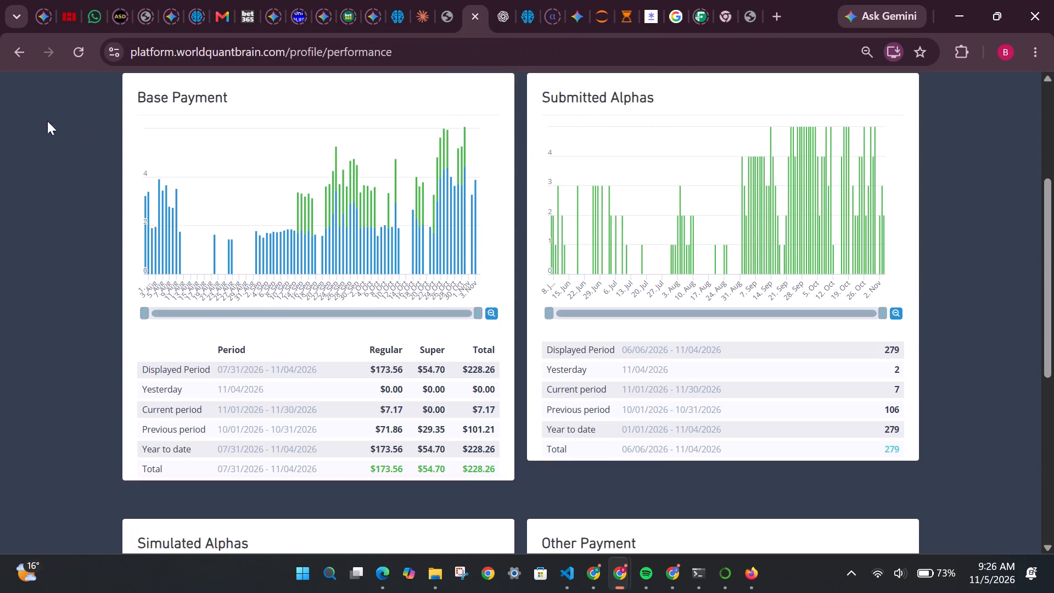
{"action": "left_click", "coordinate": [82, 53]}
Return to api_alpha's IS Testing Status, review the passed tests and expand the warnings.
{"action": "left_click", "coordinate": [523, 8]}
{"action": "scroll", "coordinate": [568, 238], "scroll_direction": "down", "scroll_amount": 1}
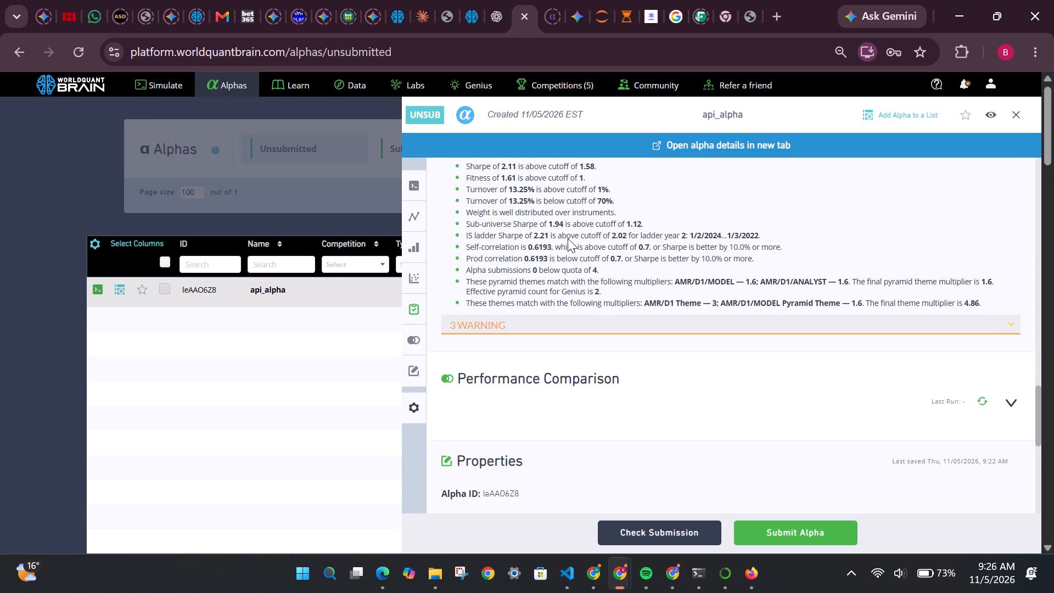
{"action": "scroll", "coordinate": [568, 238], "scroll_direction": "down", "scroll_amount": 1}
{"action": "left_click", "coordinate": [595, 348]}
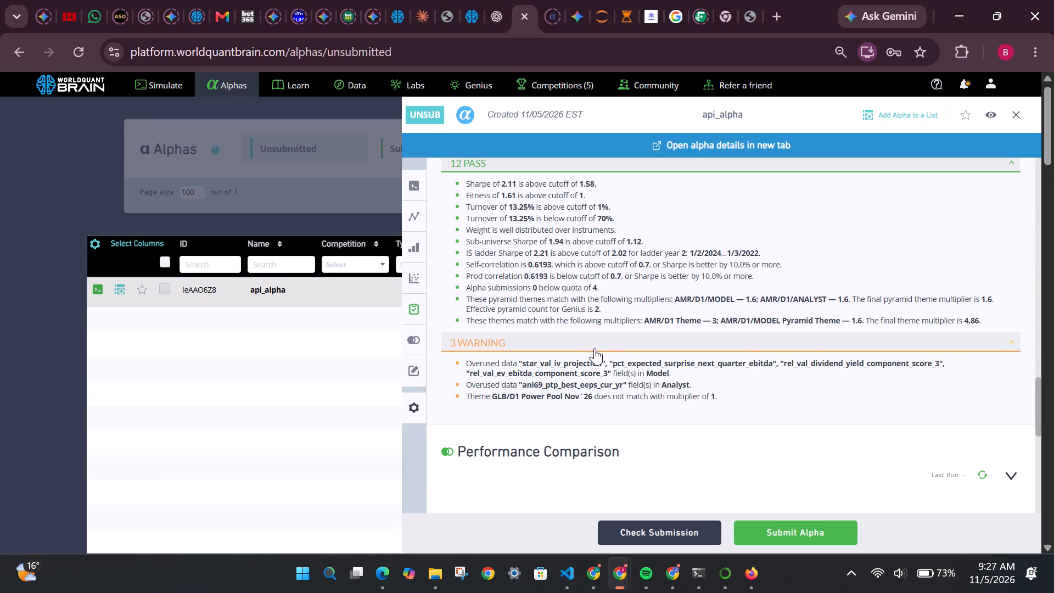
{"action": "scroll", "coordinate": [595, 348], "scroll_direction": "up", "scroll_amount": 15}
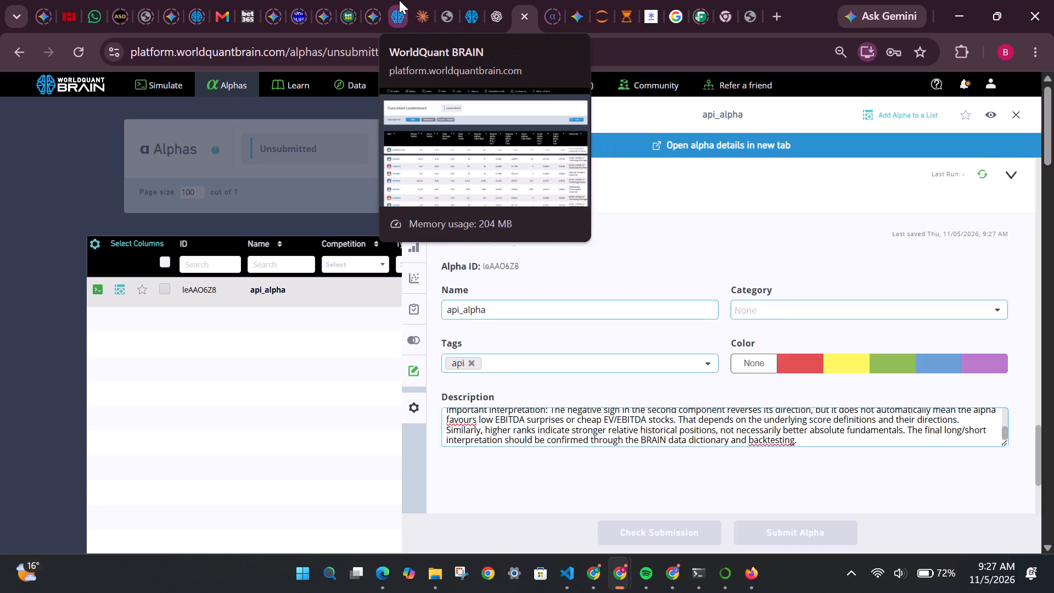
Return to the profile's Performance page and reload it to check the payment figures.
{"action": "left_click", "coordinate": [466, 7]}
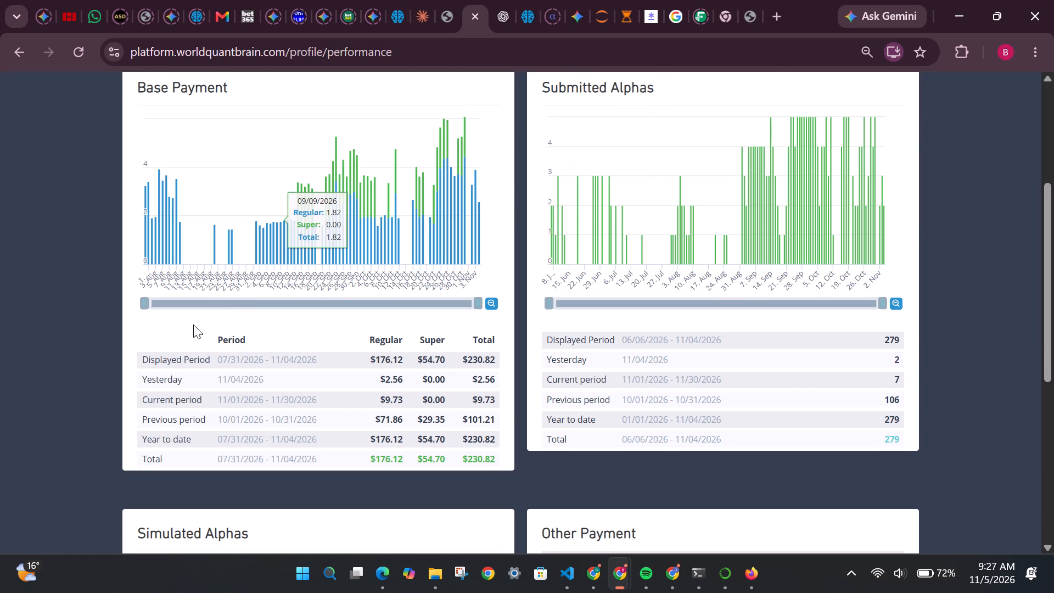
{"action": "scroll", "coordinate": [193, 325], "scroll_direction": "up", "scroll_amount": 6}
{"action": "left_click", "coordinate": [85, 54]}
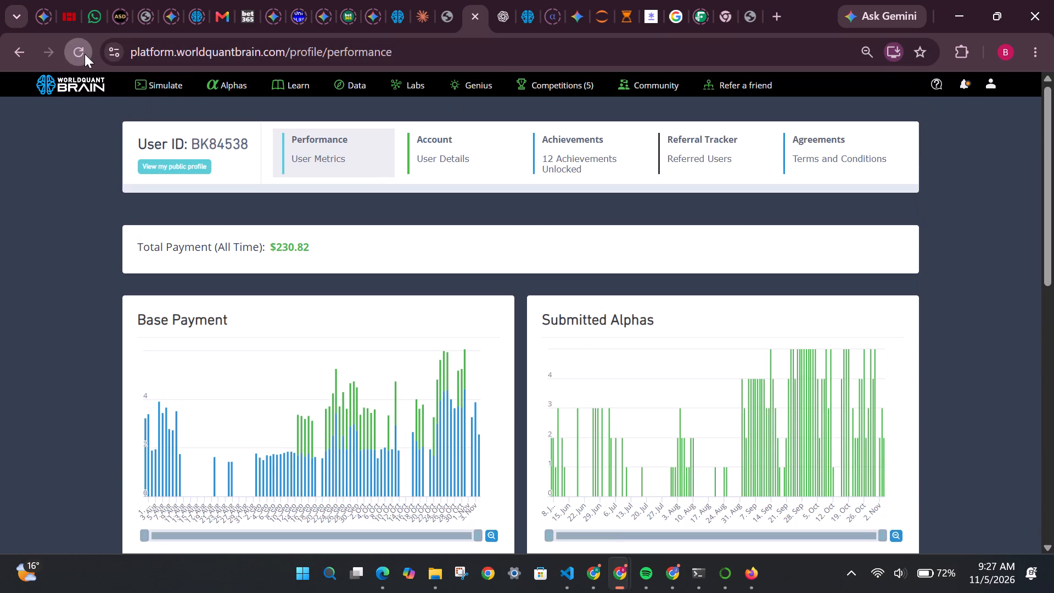
Sort the Consultant Leaderboard by Super Alpha Mean Prod Corr. in descending order and review the ranking.
{"action": "left_click", "coordinate": [395, 0]}
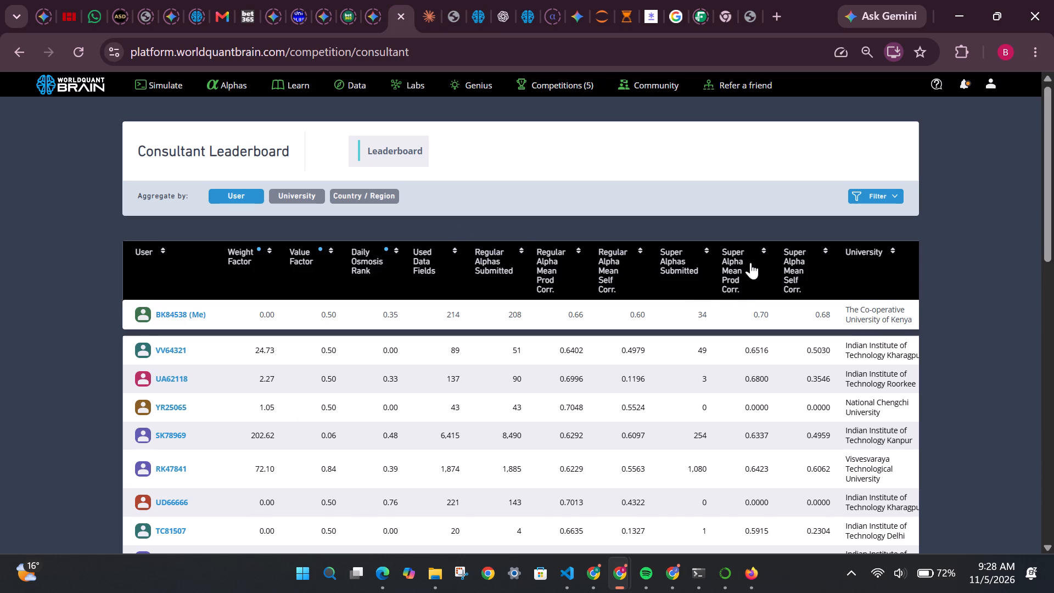
{"action": "left_click", "coordinate": [764, 250]}
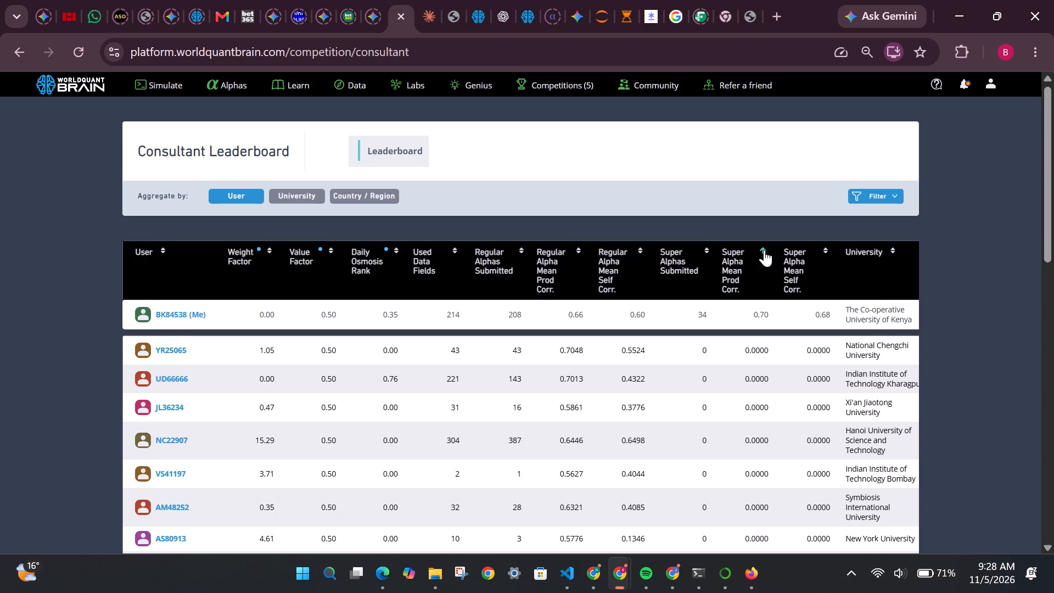
{"action": "left_click", "coordinate": [764, 250]}
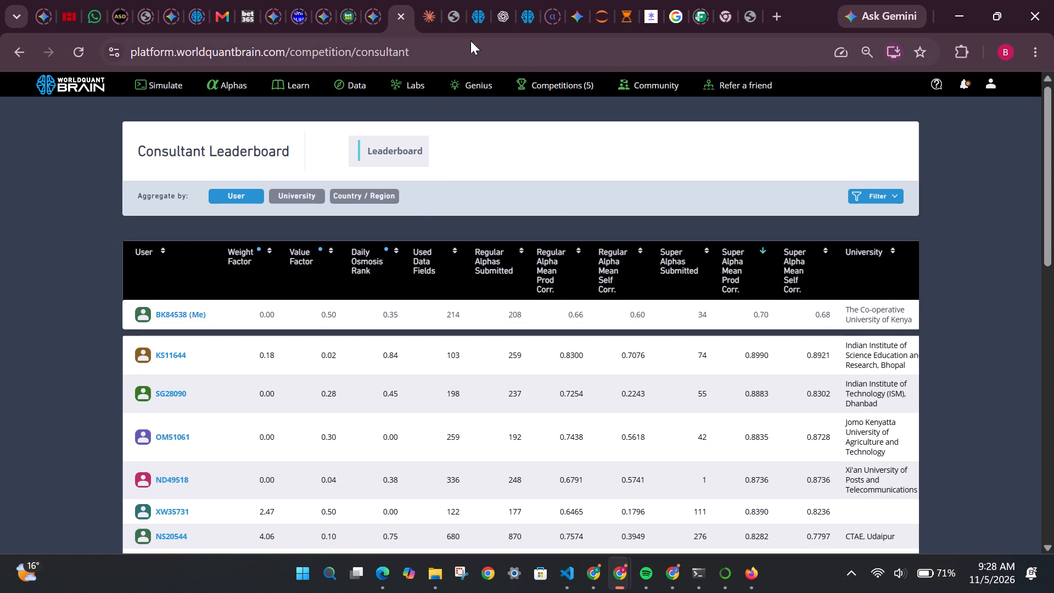
Check the Total Payment on the reloaded Performance page.
{"action": "left_click", "coordinate": [478, 17]}
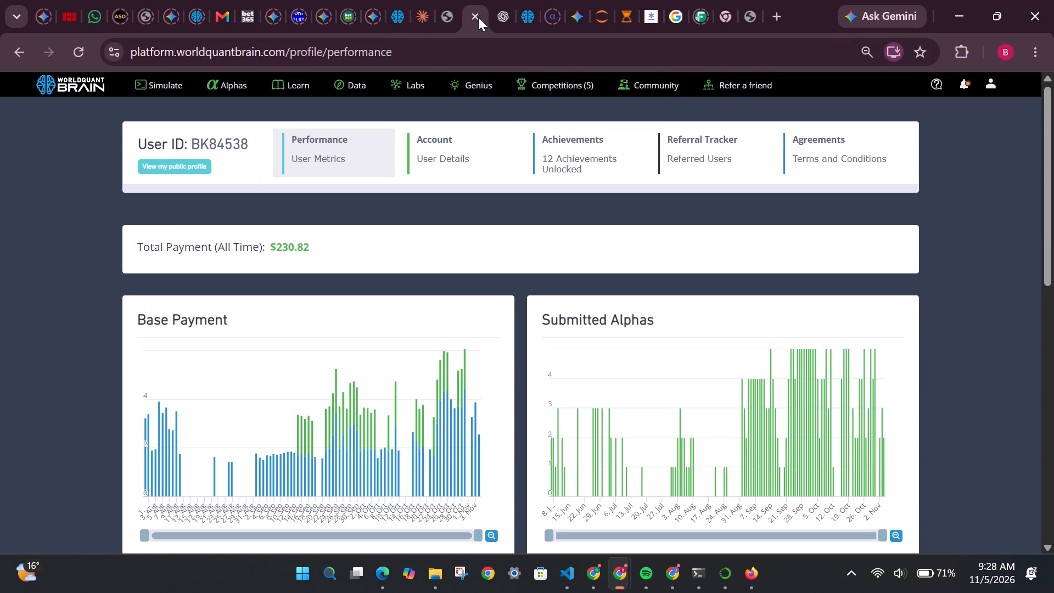
Return to api_alpha, check its submission status, review its code, settings and PnL chart, and close the alpha details.
{"action": "left_click", "coordinate": [524, 15]}
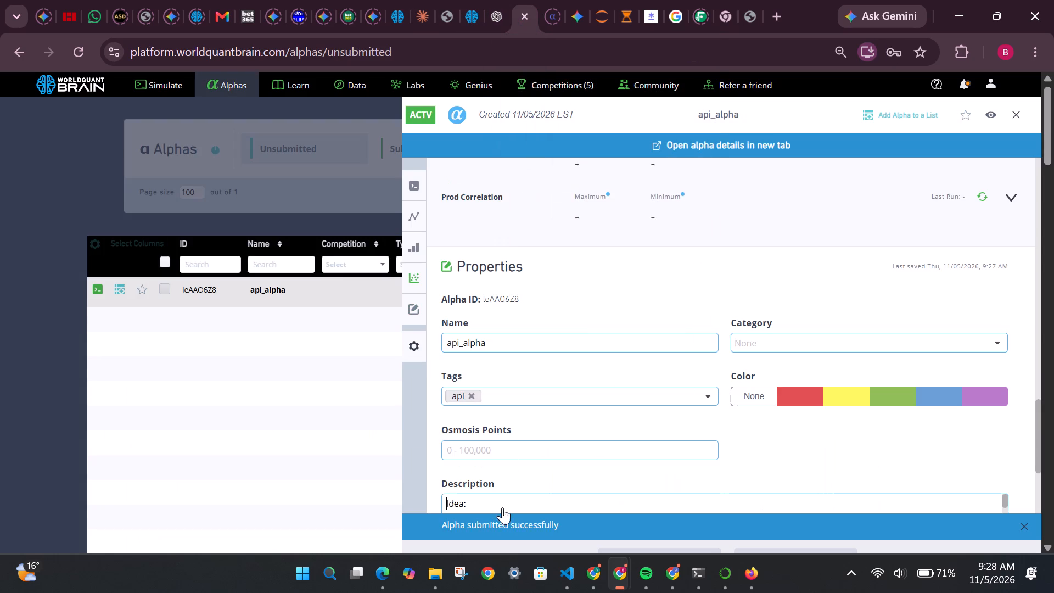
{"action": "scroll", "coordinate": [502, 508], "scroll_direction": "up", "scroll_amount": 9}
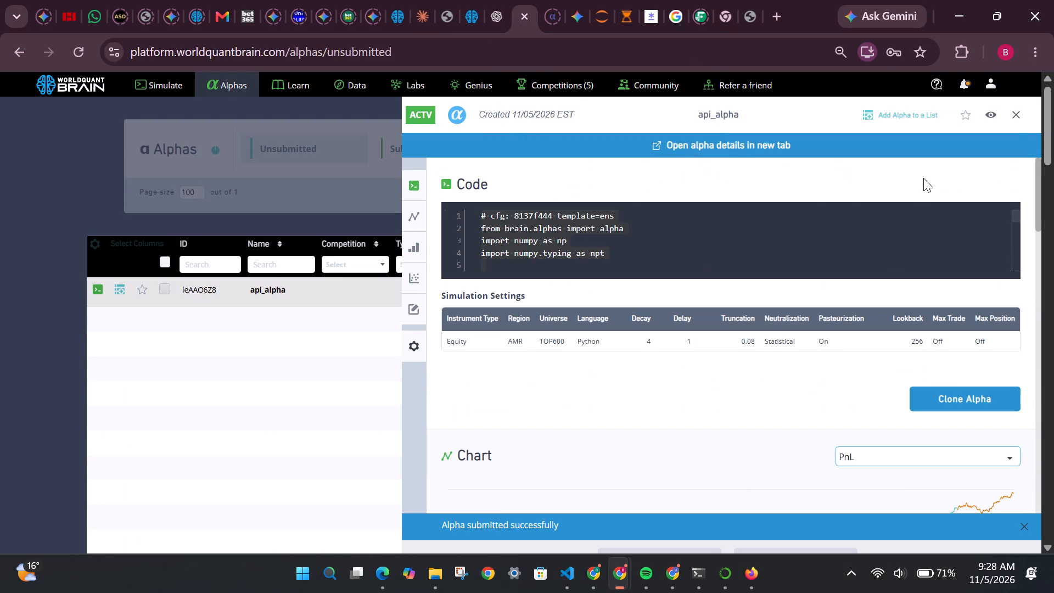
{"action": "scroll", "coordinate": [923, 178], "scroll_direction": "down", "scroll_amount": 6}
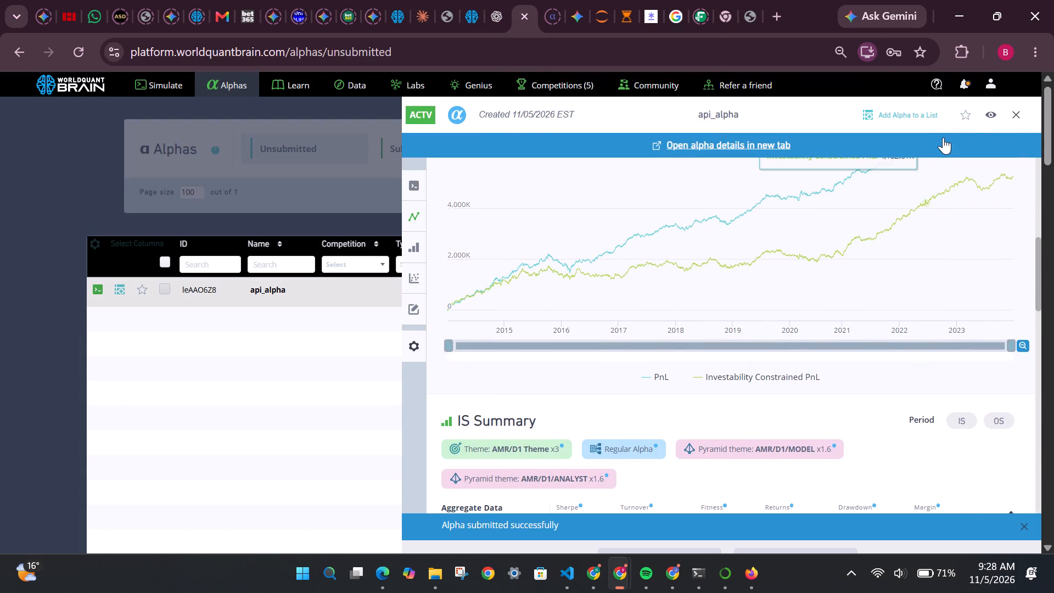
{"action": "left_click", "coordinate": [1017, 115]}
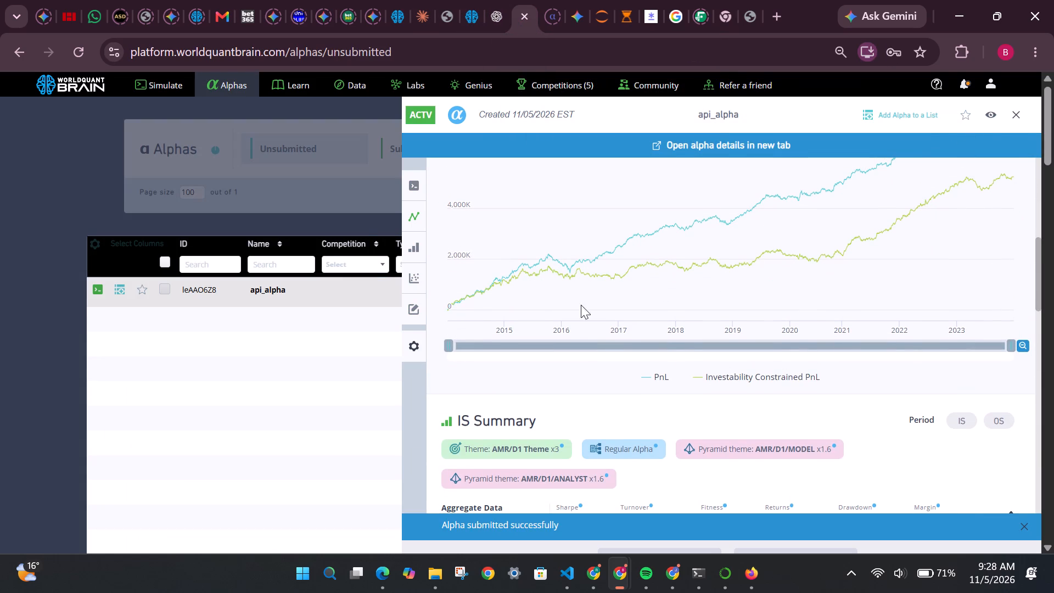
Reapply the Today range to the Date Created filter to refresh the unsubmitted alphas list.
{"action": "left_click", "coordinate": [602, 262]}
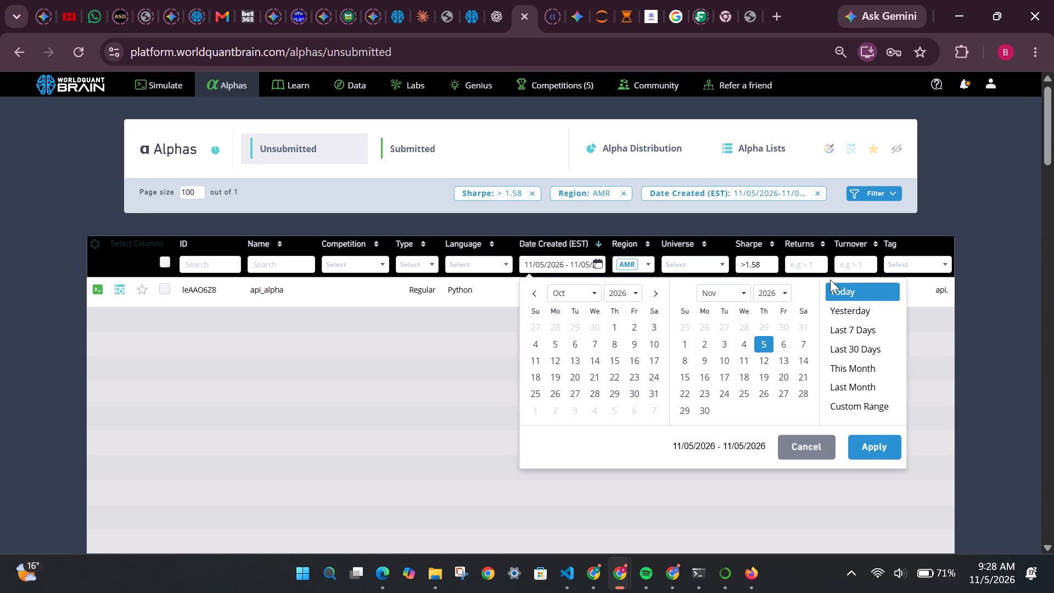
{"action": "left_click", "coordinate": [844, 292]}
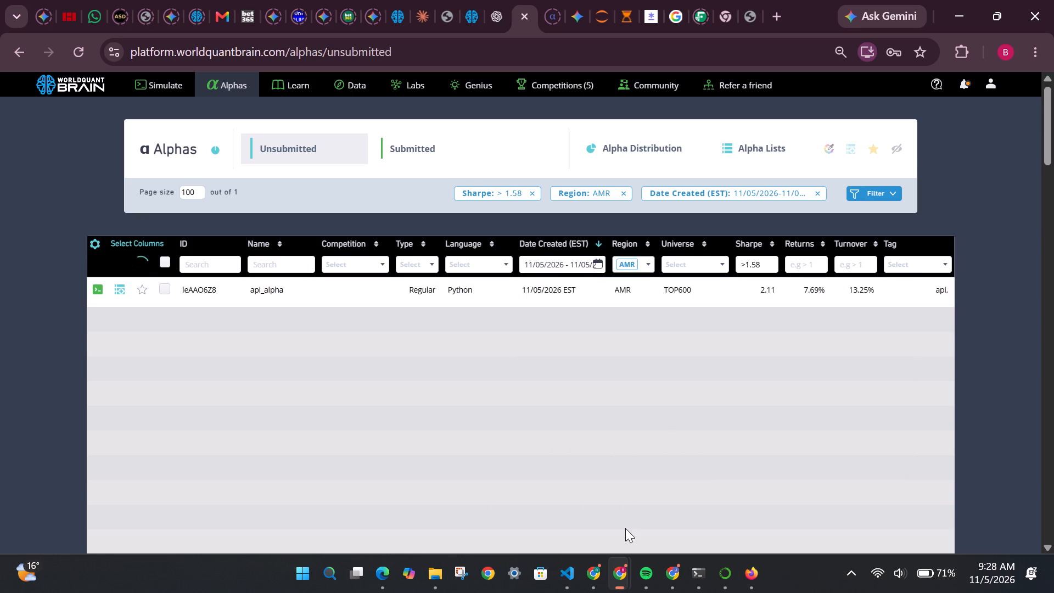
Check the simulation progress in the PythonAlpha_AMR_TOP600_v12_9 notebook.
{"action": "left_click", "coordinate": [623, 4]}
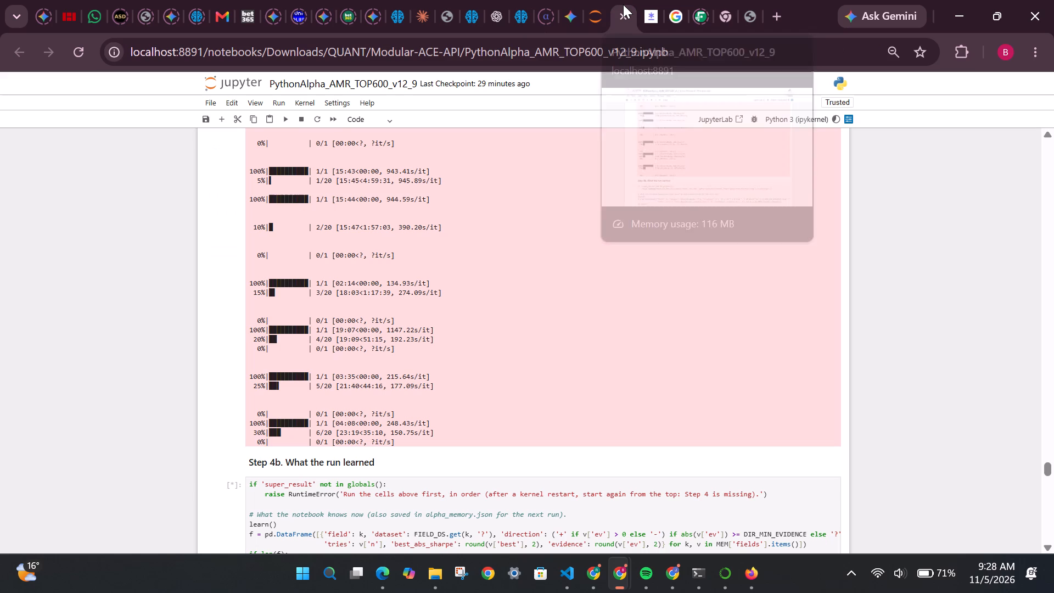
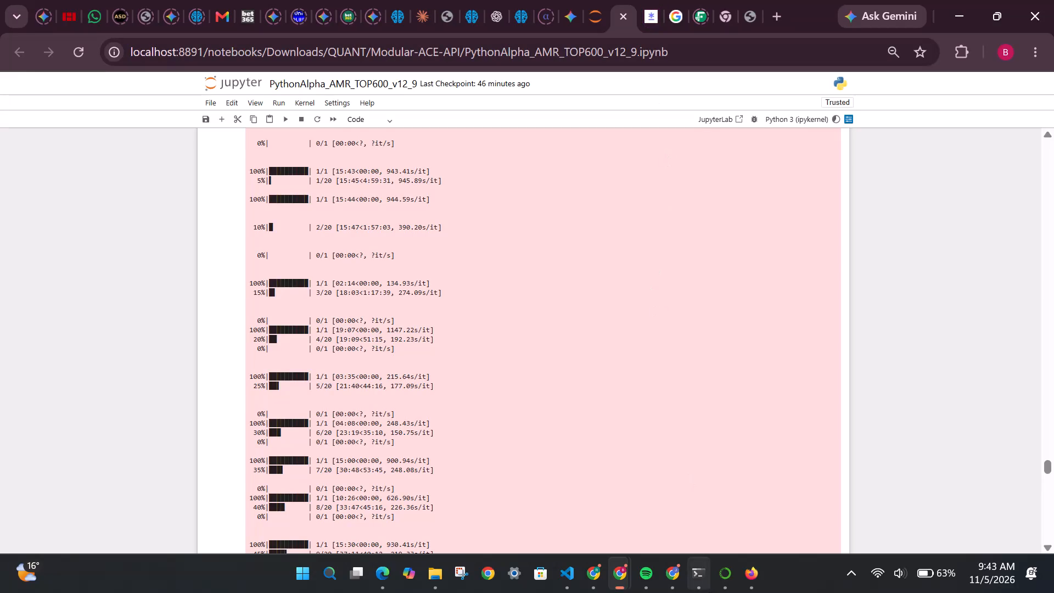
Reload the BRAIN Performance page and check the base payment table, submitted alphas and Total Payment.
{"action": "left_click", "coordinate": [471, 17]}
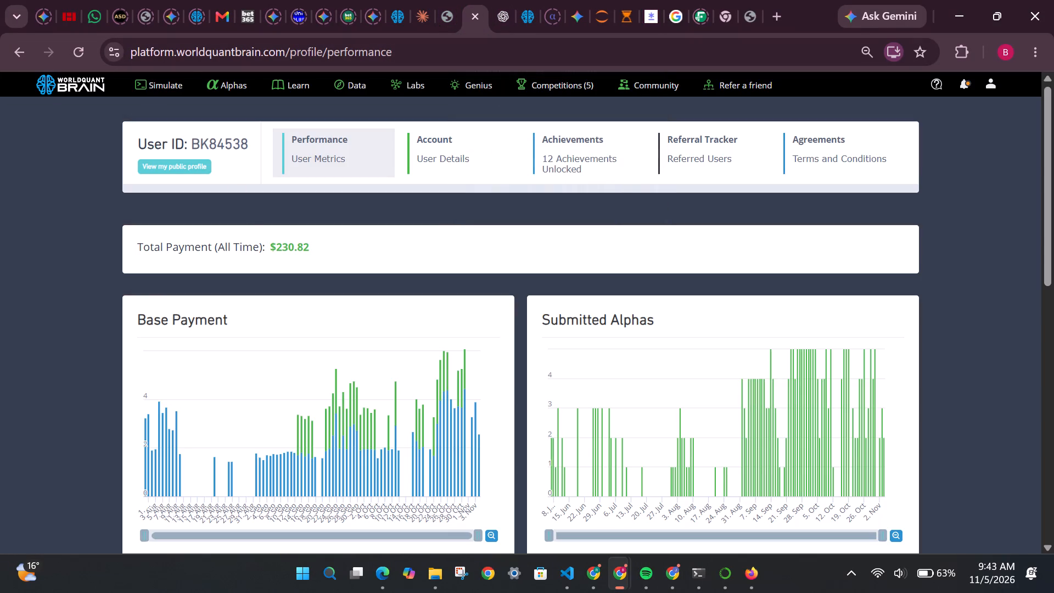
{"action": "left_click", "coordinate": [82, 55]}
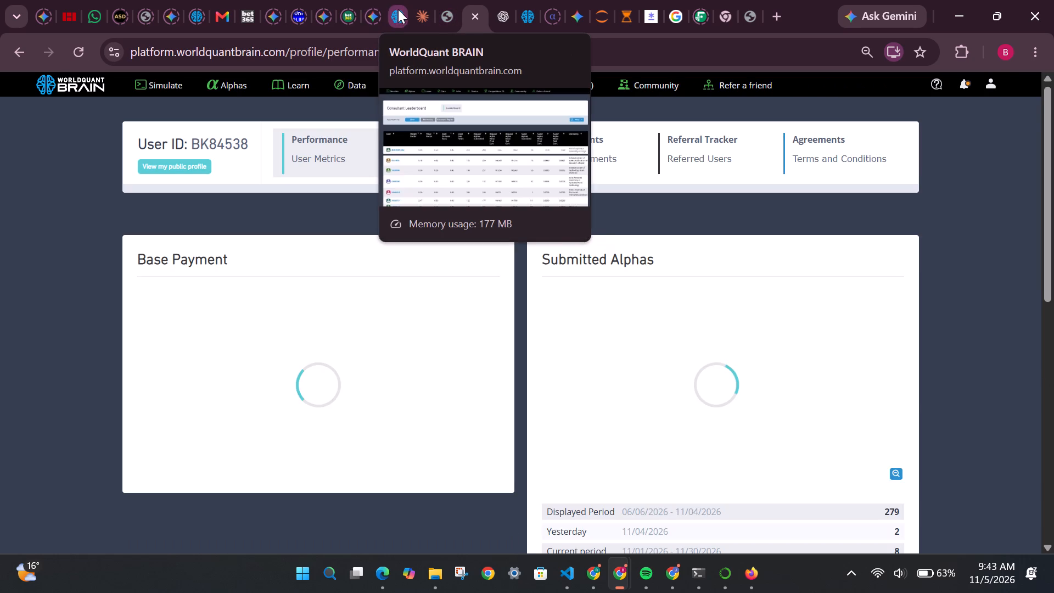
{"action": "scroll", "coordinate": [61, 242], "scroll_direction": "down", "scroll_amount": 3}
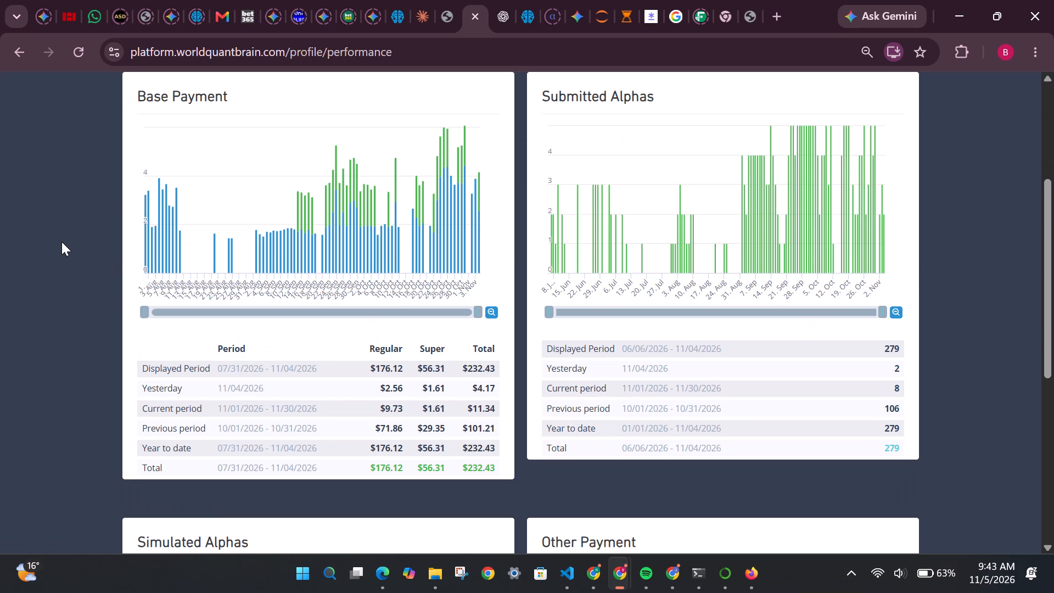
{"action": "scroll", "coordinate": [459, 143], "scroll_direction": "up", "scroll_amount": 4}
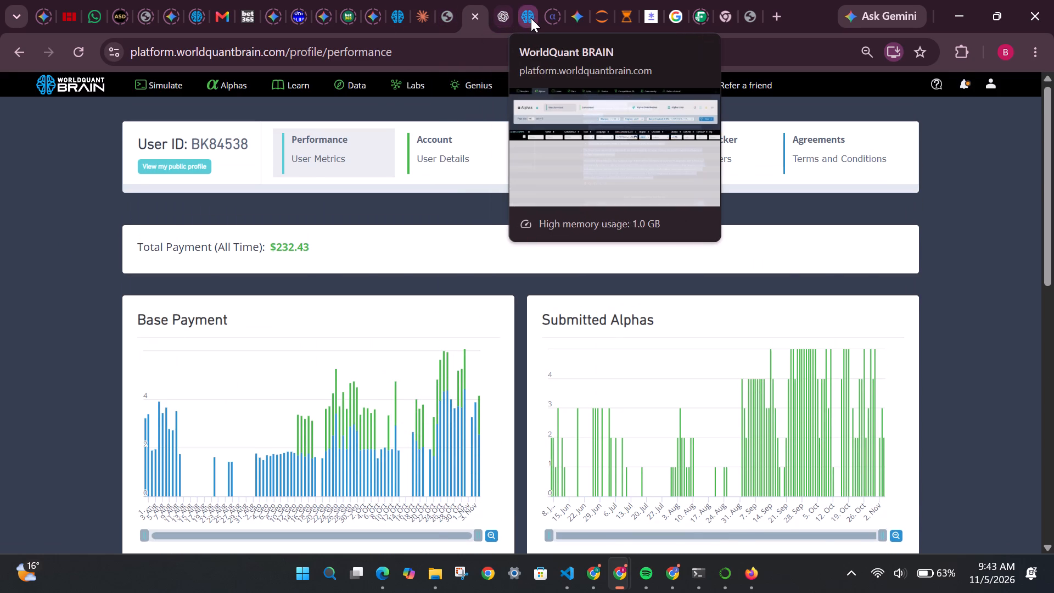
Reapply the Today range to the Date Created filter to refresh the unsubmitted AMR alphas with Sharpe >1.58.
{"action": "left_click", "coordinate": [531, 18]}
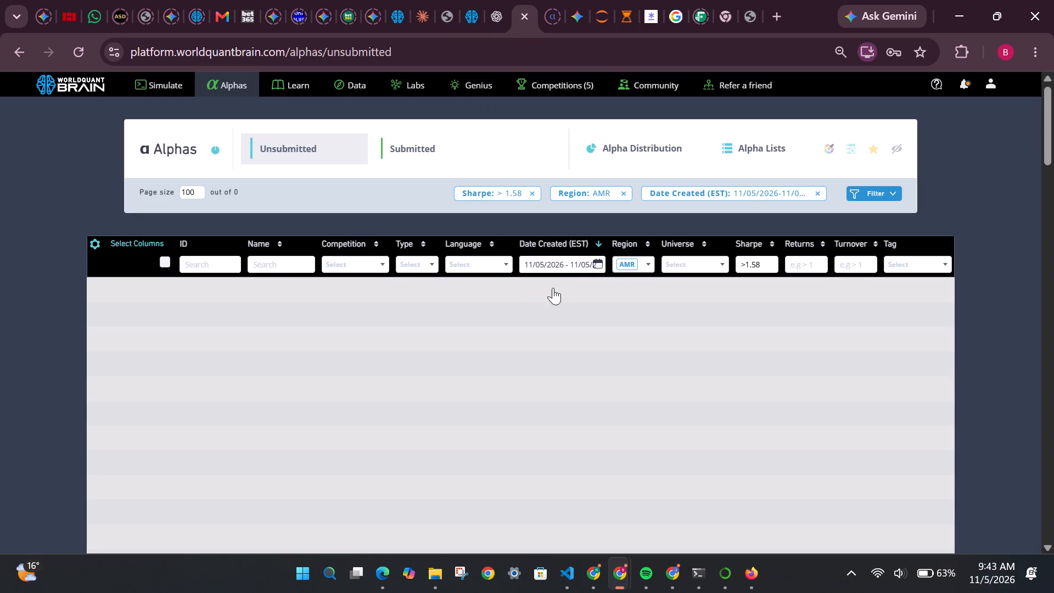
{"action": "left_click", "coordinate": [599, 258]}
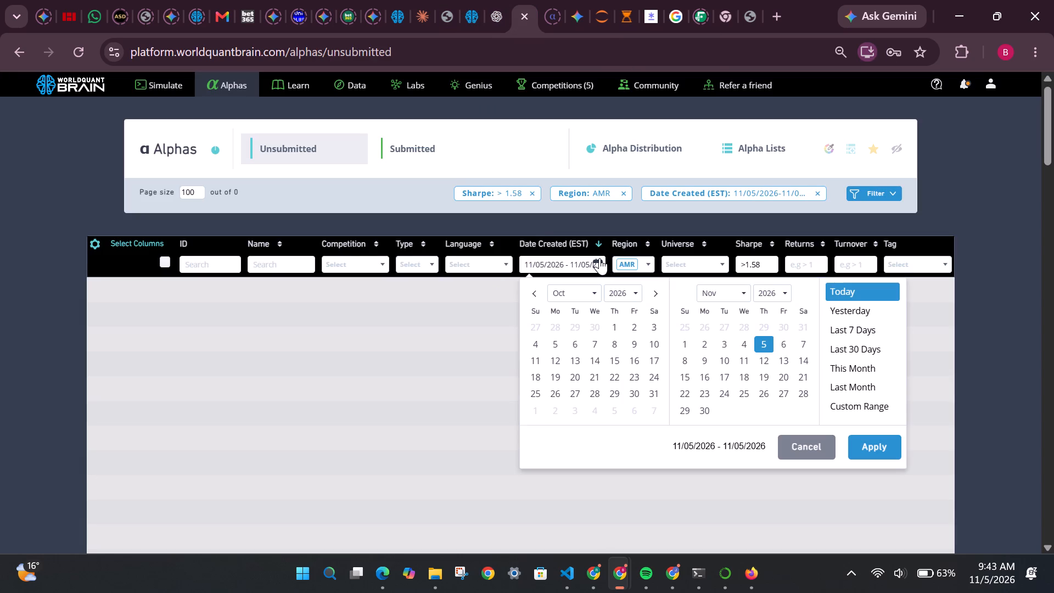
{"action": "left_click", "coordinate": [853, 290]}
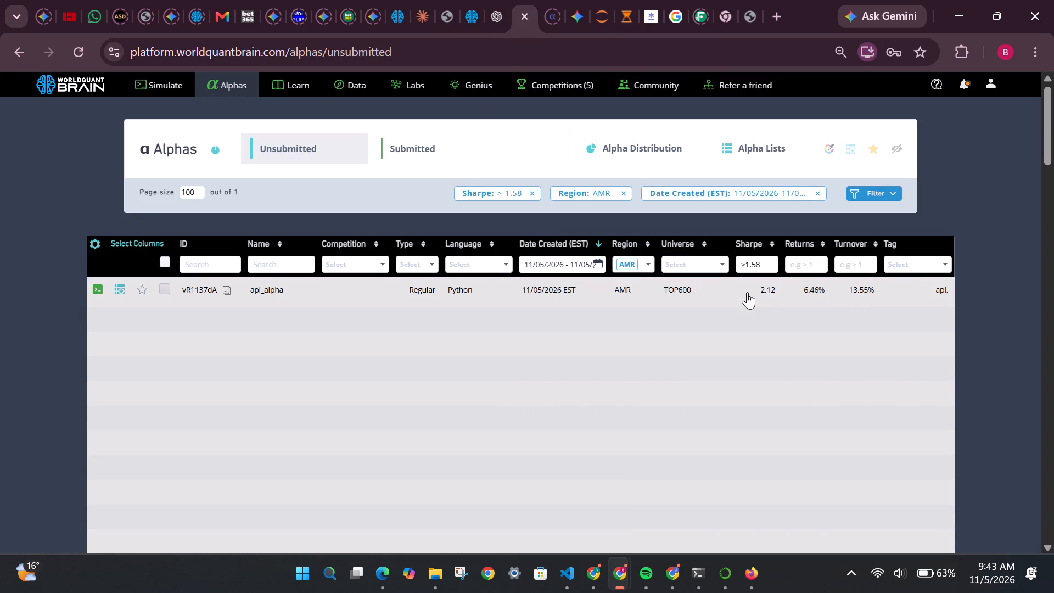
Open the listed api_alpha, reveal its test period, check its submission status and expand the failed tests.
{"action": "left_click", "coordinate": [685, 291]}
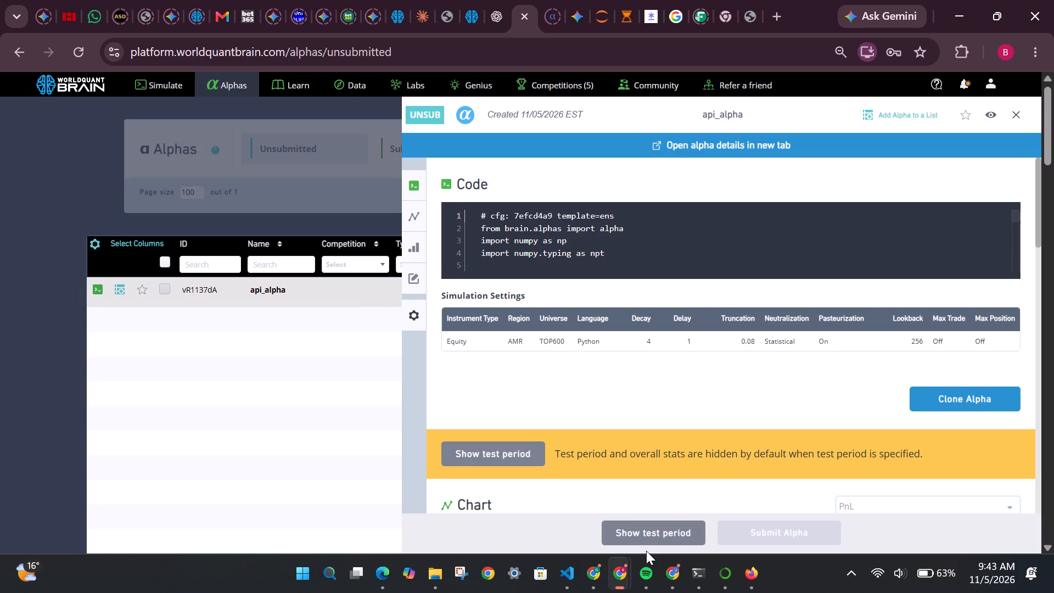
{"action": "left_click", "coordinate": [637, 530]}
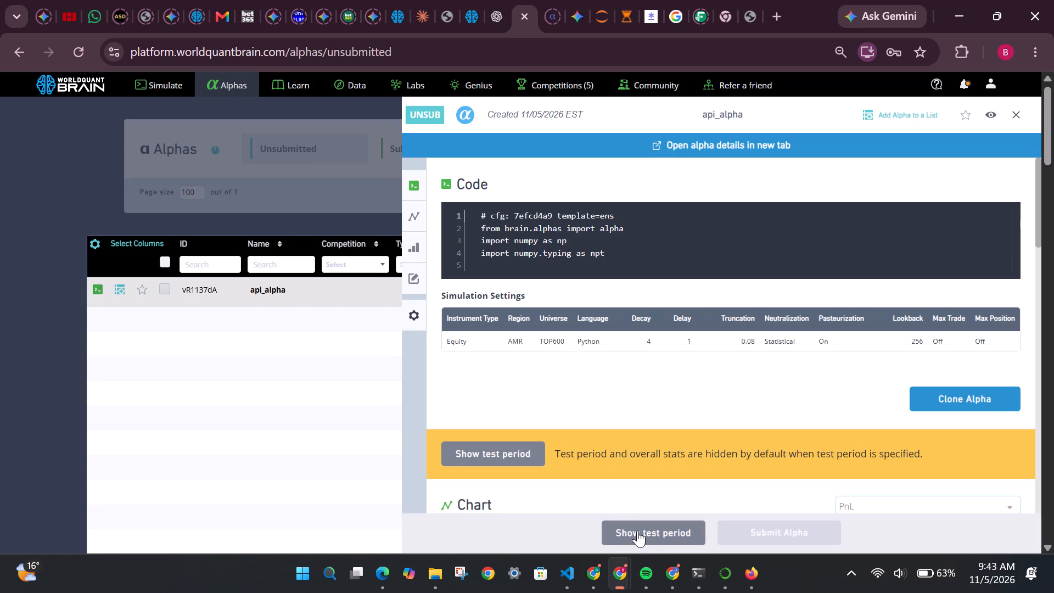
{"action": "left_click", "coordinate": [637, 530]}
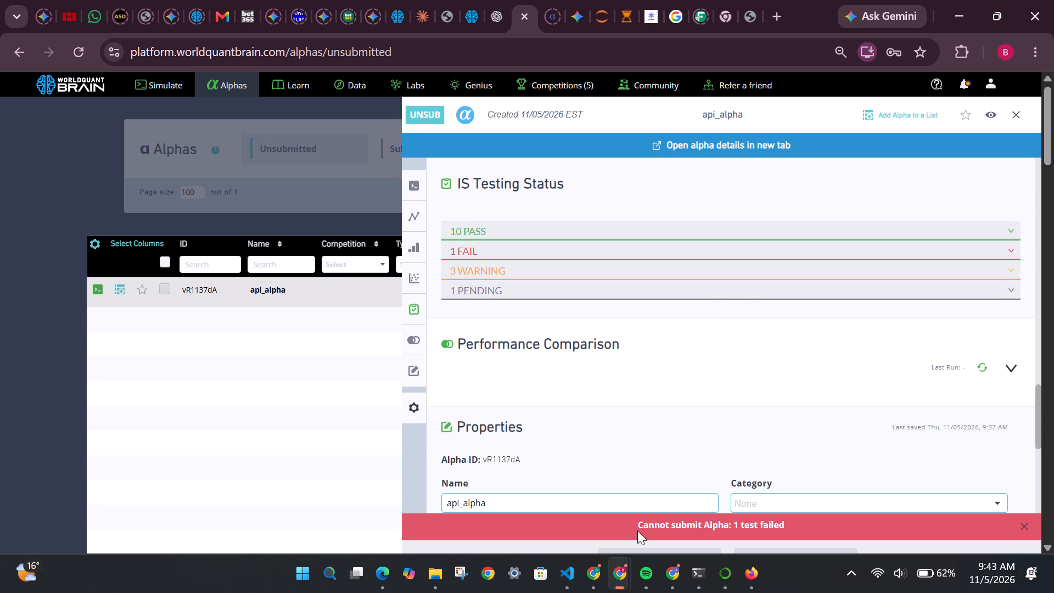
{"action": "left_click", "coordinate": [529, 247]}
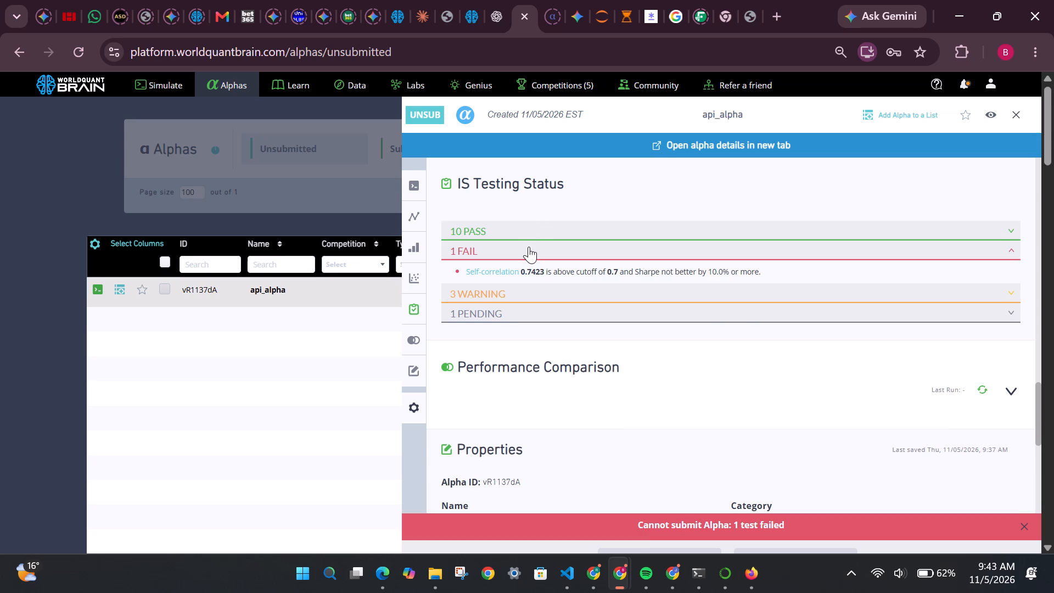
Set the color of api_alpha to red in its properties.
{"action": "scroll", "coordinate": [529, 247], "scroll_direction": "down", "scroll_amount": 3}
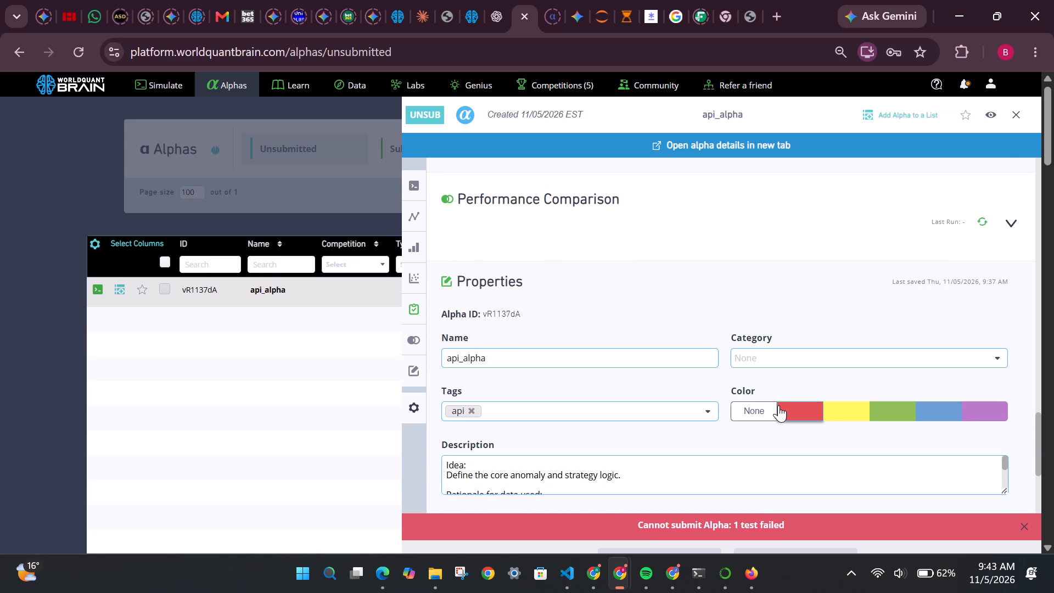
{"action": "left_click", "coordinate": [781, 406]}
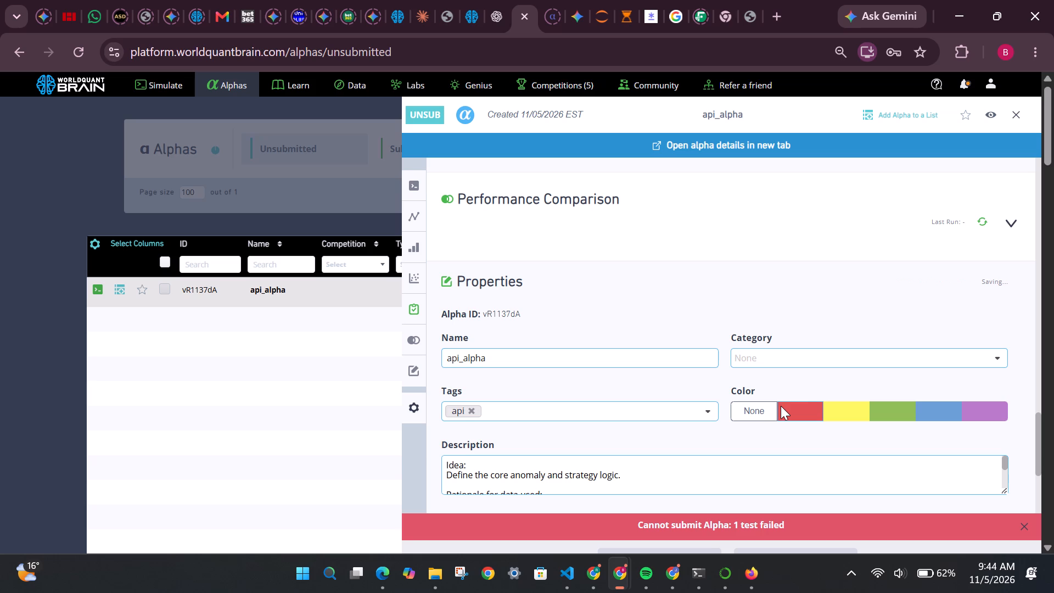
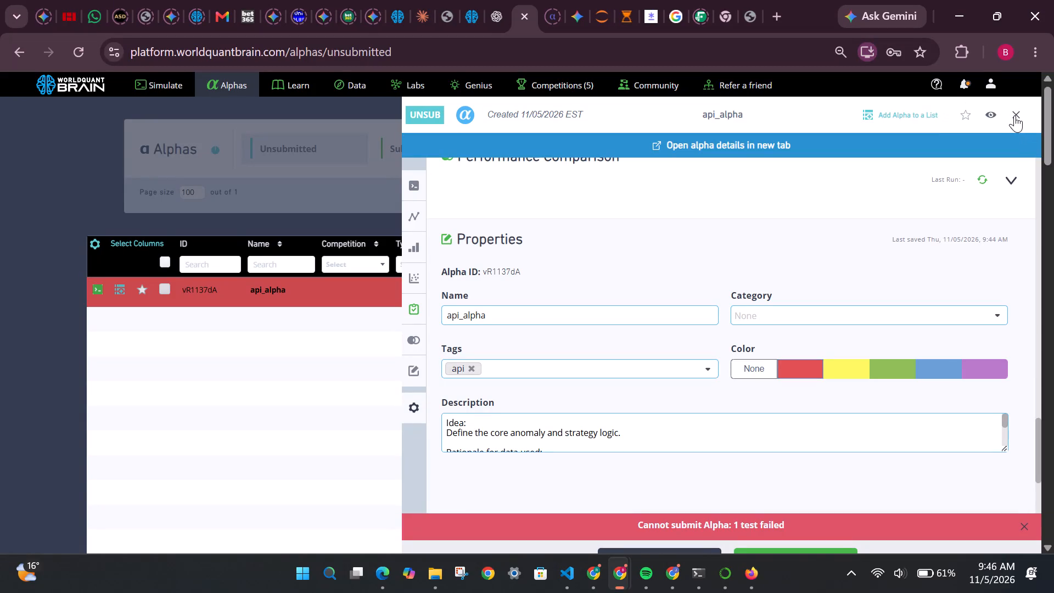
Close the api_alpha details and reapply the Today range to the Date Created filter to refresh the unsubmitted AMR alphas.
{"action": "left_click", "coordinate": [1014, 115]}
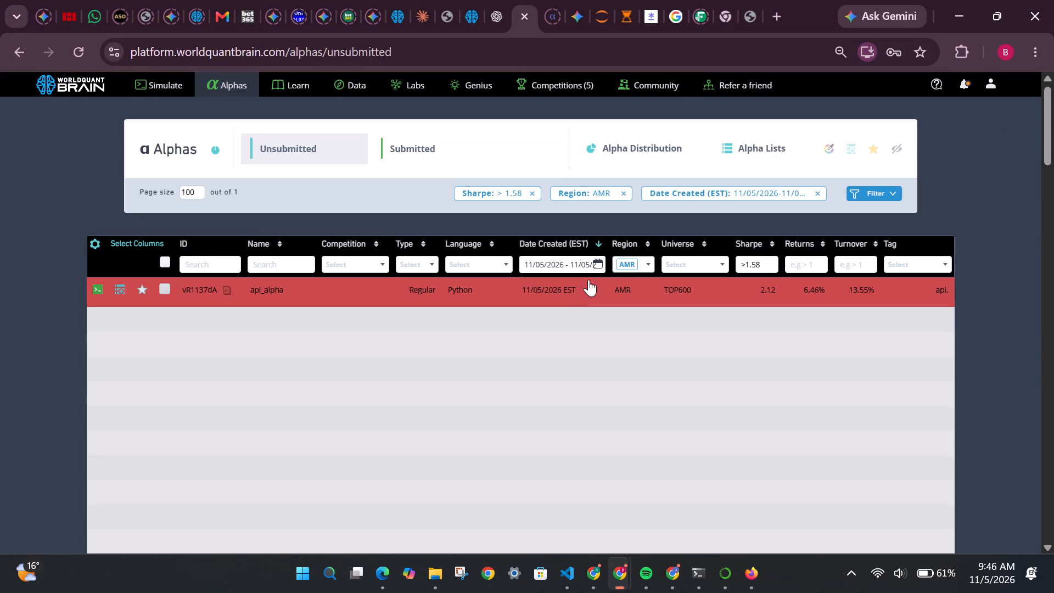
{"action": "left_click", "coordinate": [595, 265]}
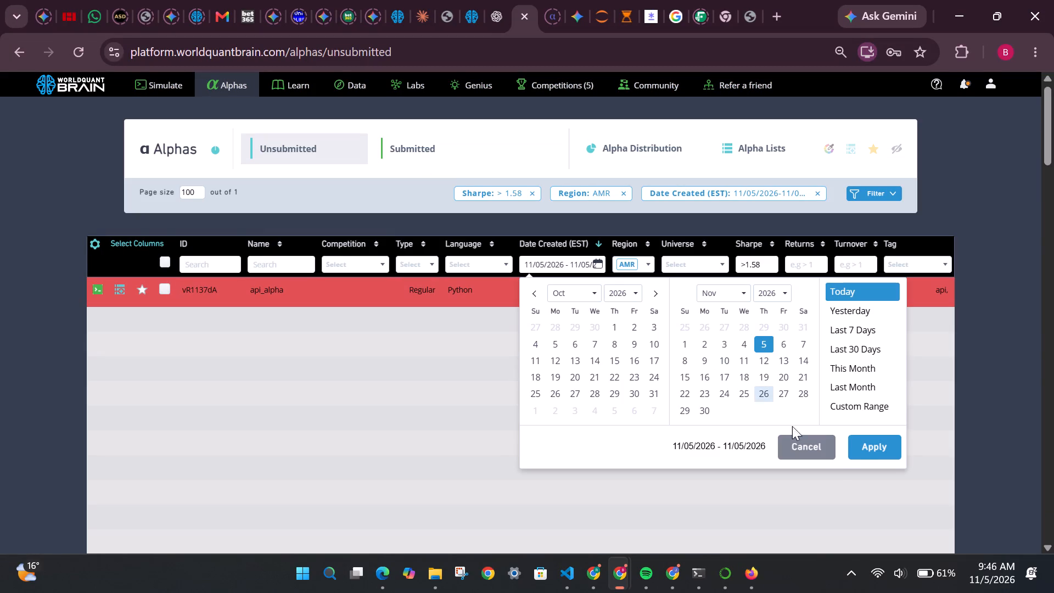
{"action": "left_click", "coordinate": [866, 442]}
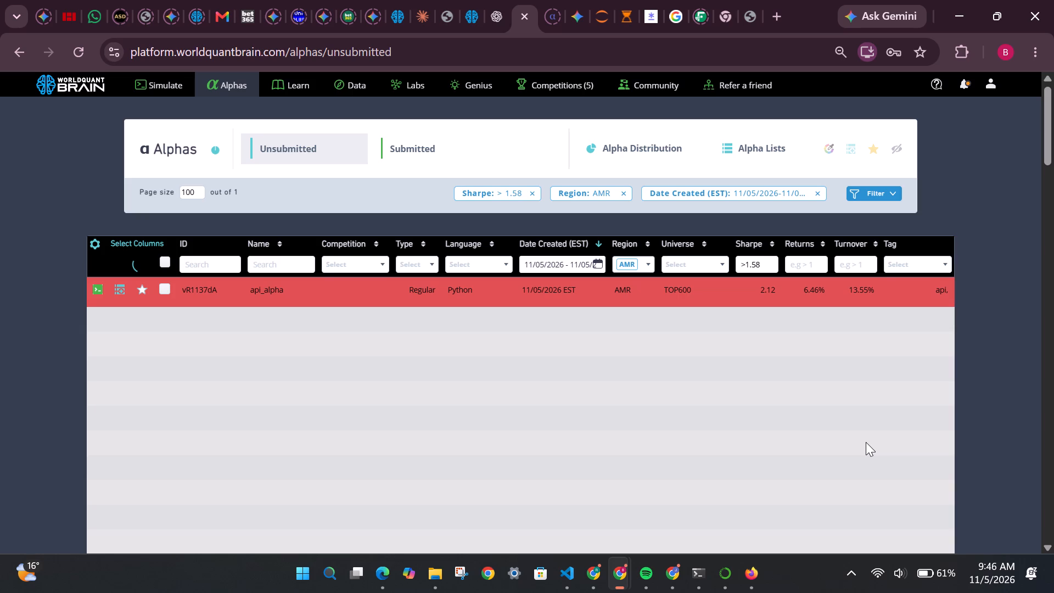
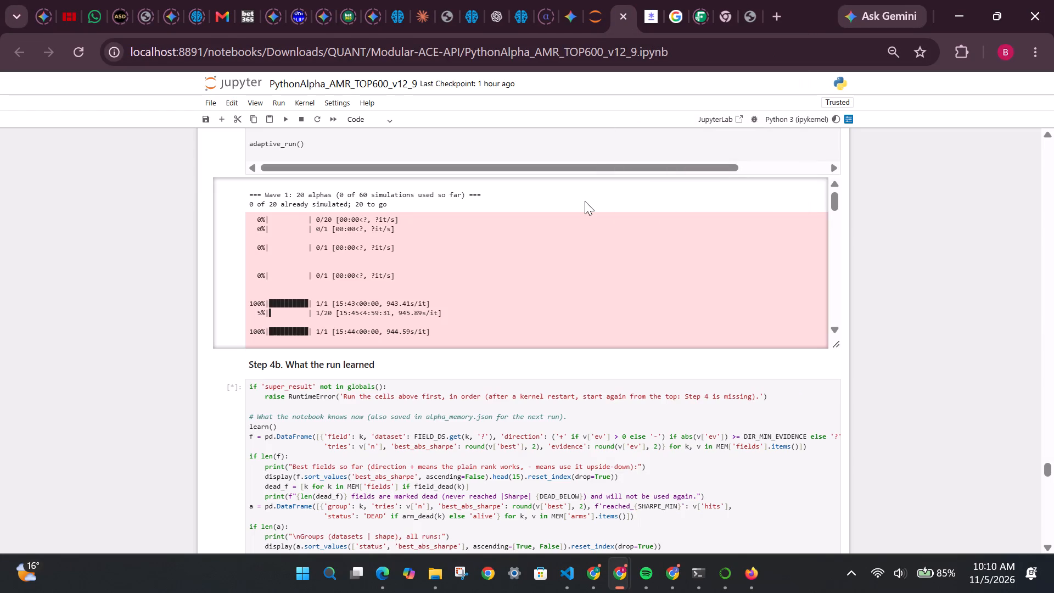
{"action": "scroll", "coordinate": [576, 293], "scroll_direction": "down", "scroll_amount": 13}
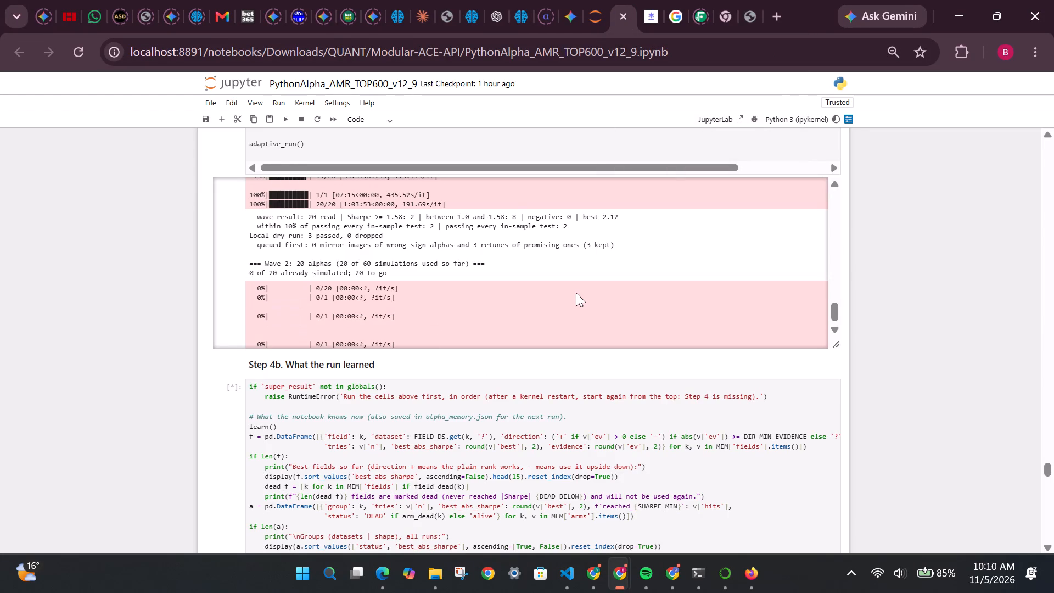
Refresh BRAIN's unsubmitted AMR alphas with Sharpe above 1.58 by reapplying the Today range to the Date Created filter twice.
{"action": "left_click", "coordinate": [518, 12]}
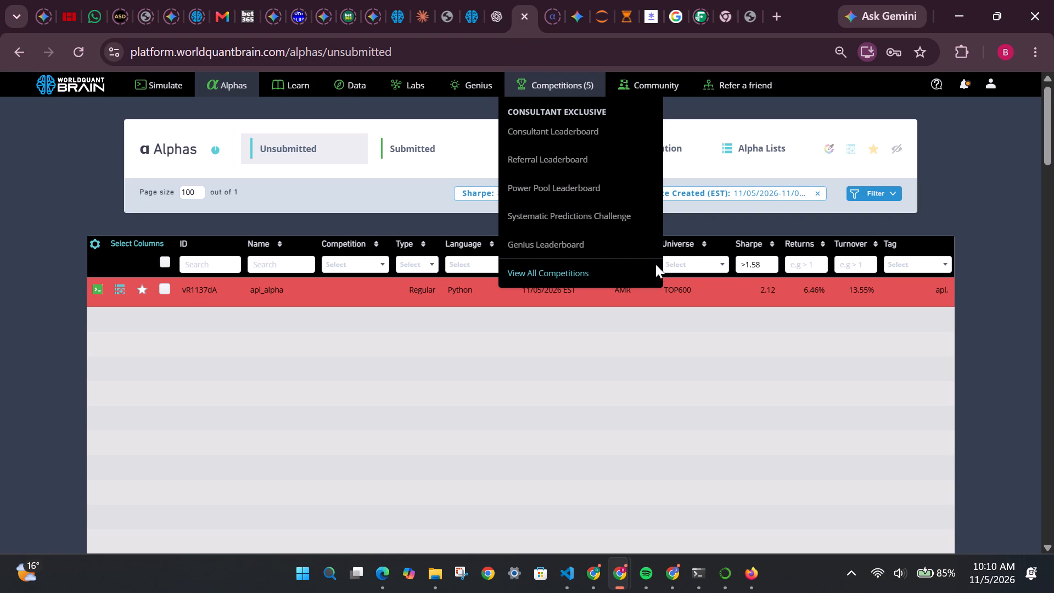
{"action": "left_click", "coordinate": [598, 262]}
{"action": "left_click", "coordinate": [839, 292]}
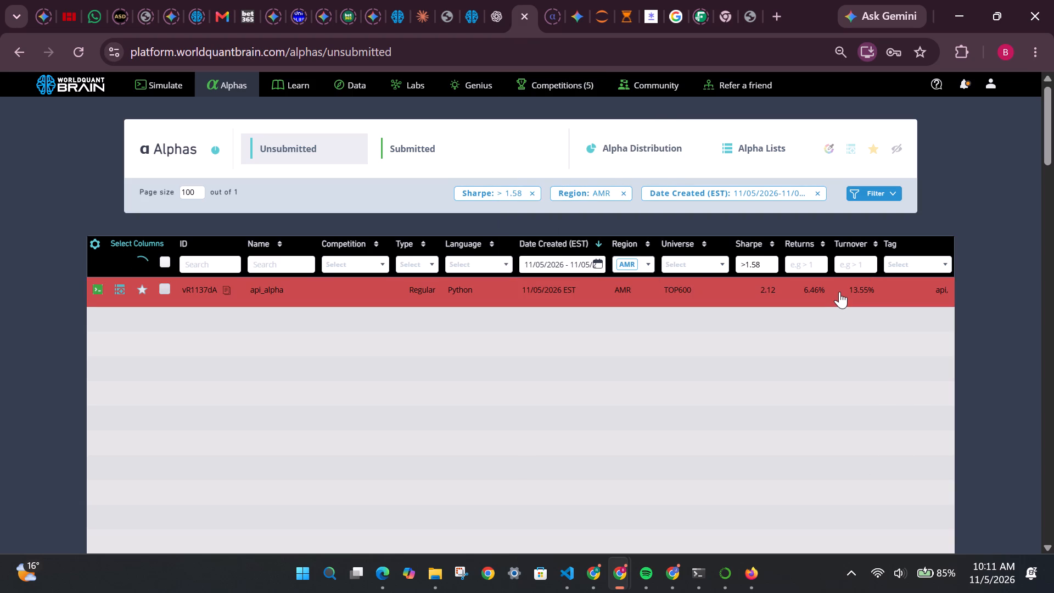
{"action": "left_click", "coordinate": [601, 263]}
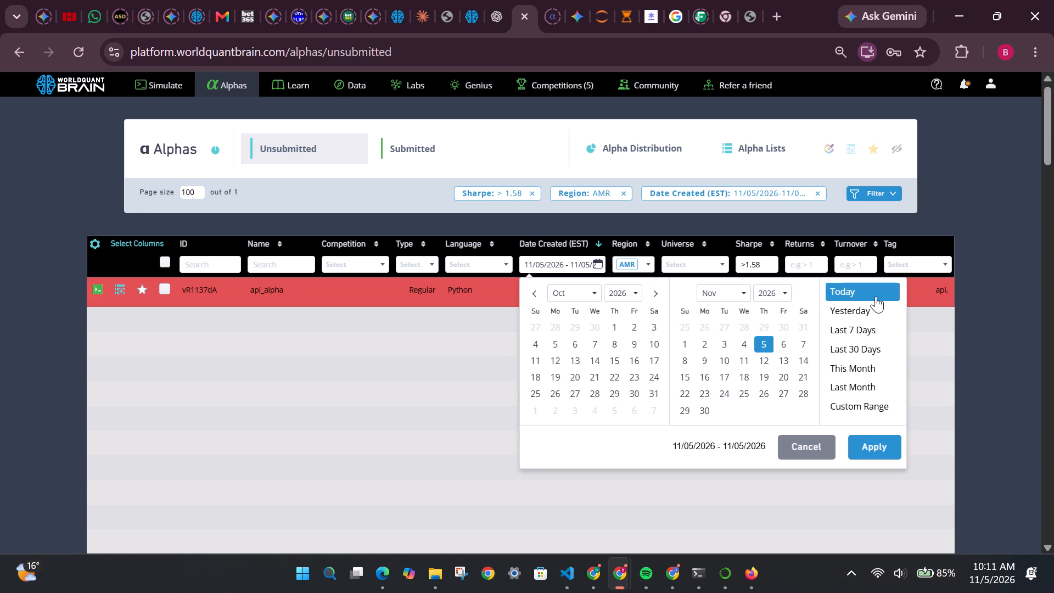
{"action": "left_click", "coordinate": [878, 296]}
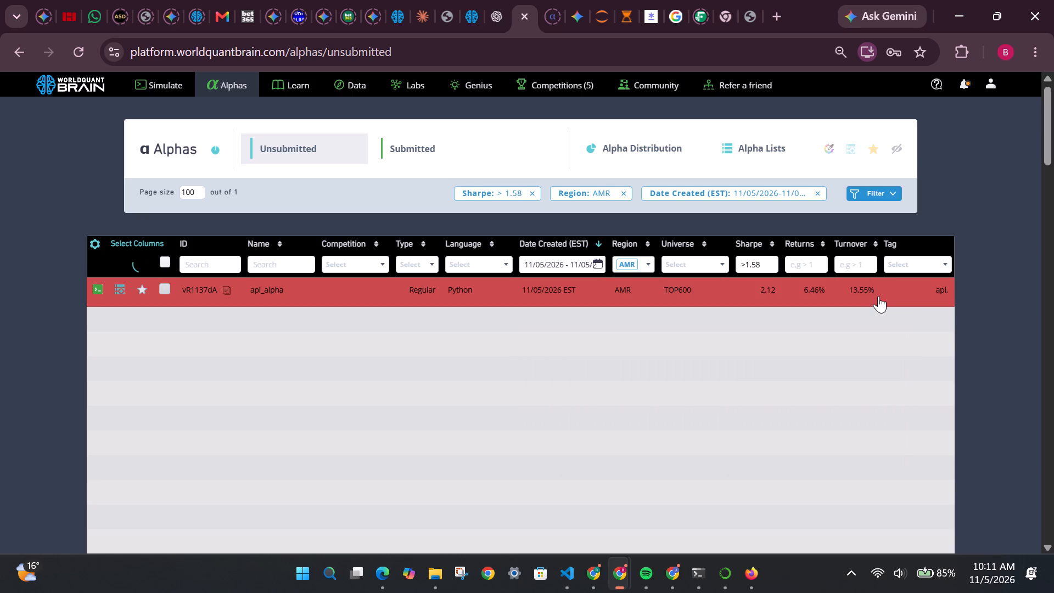
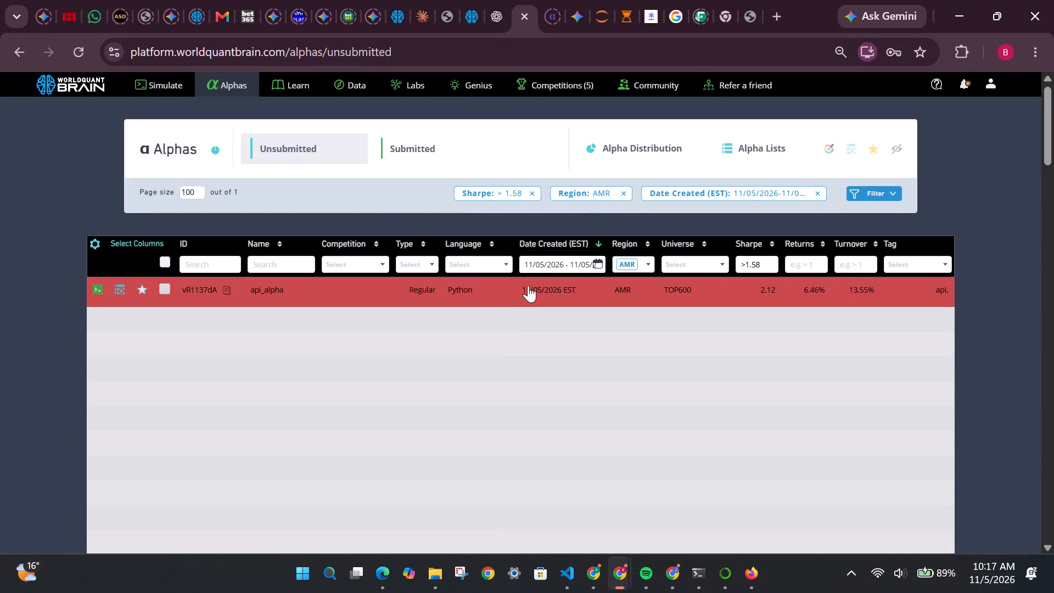
Refresh the unsubmitted AMR alphas with Sharpe above 1.58 by reapplying the Today range to the Date Created filter.
{"action": "left_click", "coordinate": [597, 267]}
{"action": "left_click", "coordinate": [855, 288]}
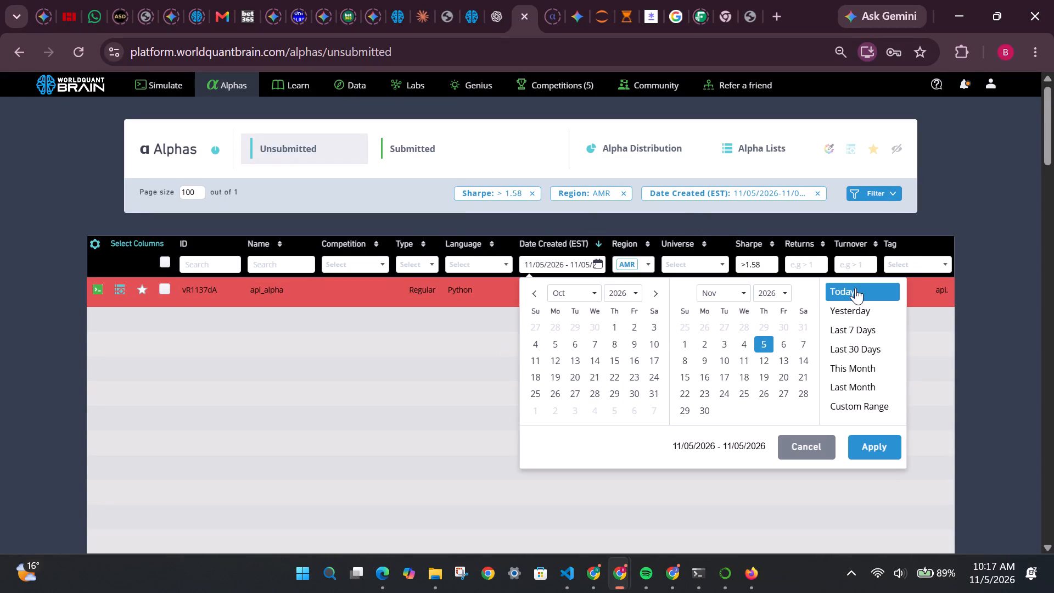